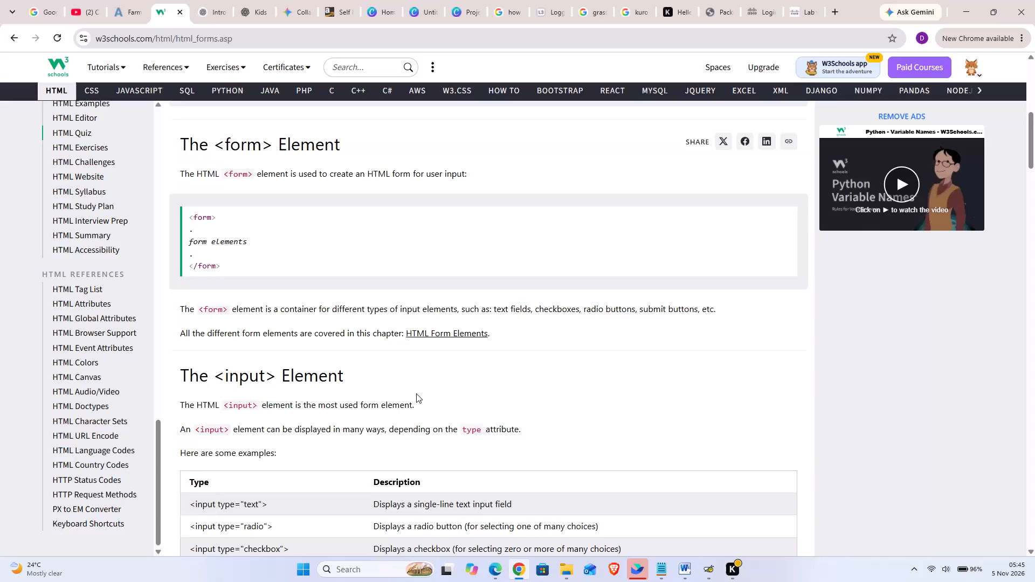
Switch to Microsoft Edge and reload the Closing stocktake report (2026.08.20 and onwards) spreadsheet.
click(119, 11)
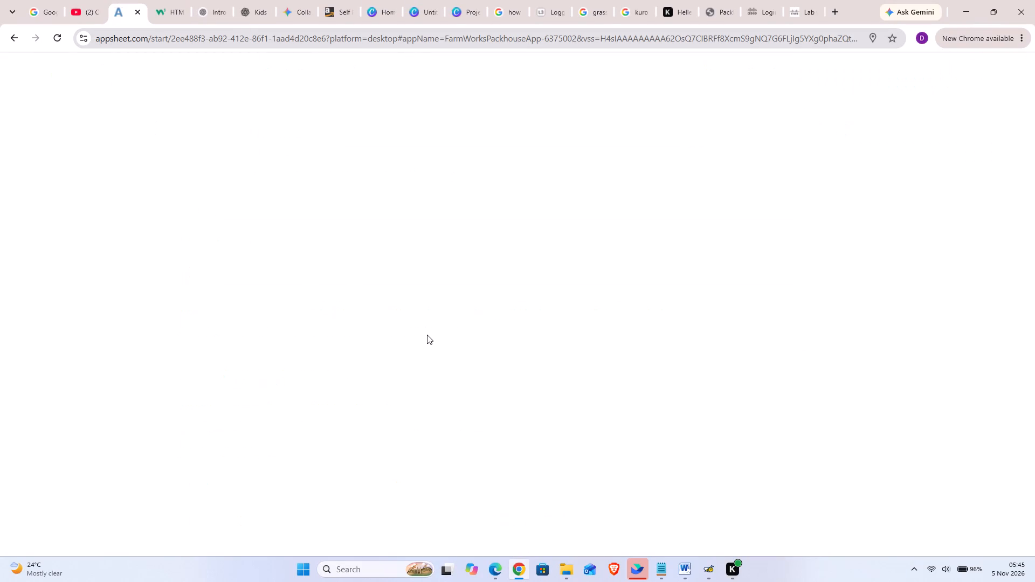
click(496, 570)
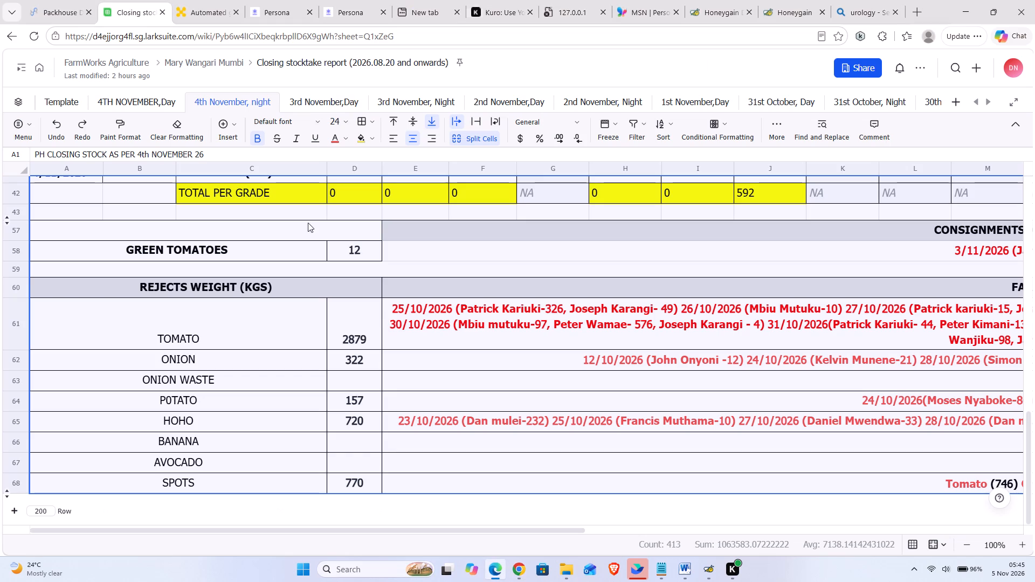
click(33, 37)
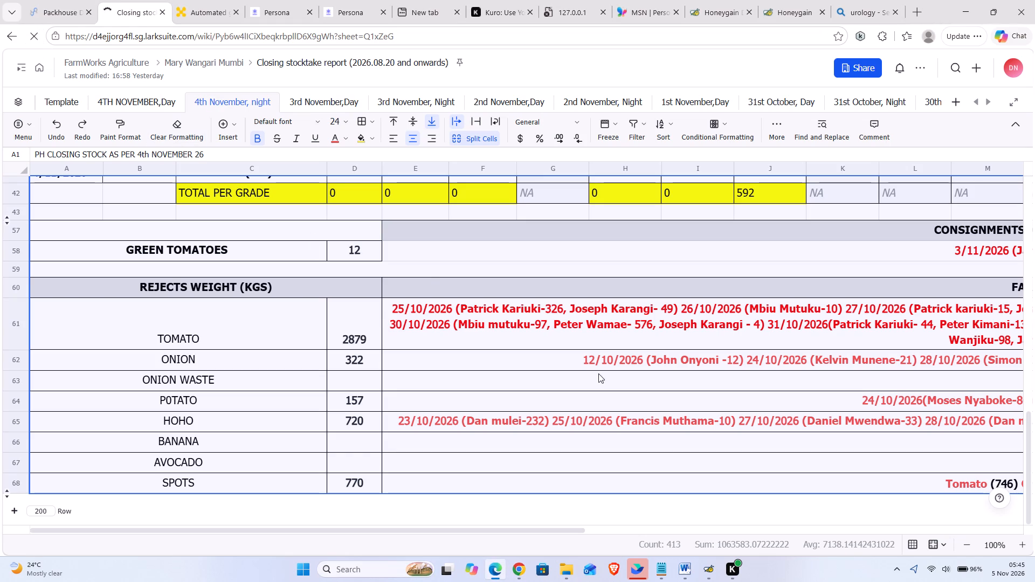
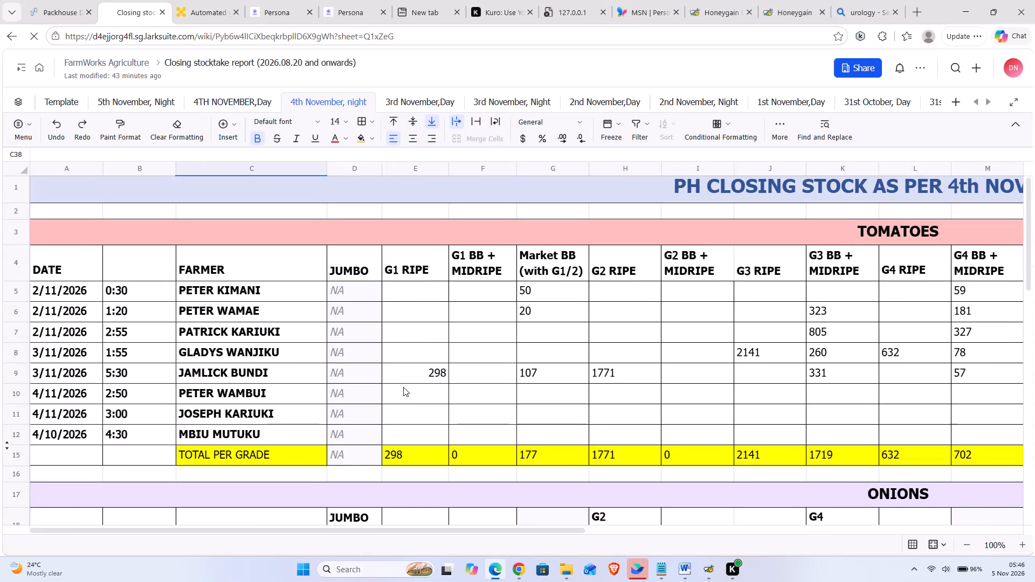
Open the 5th November, Night sheet of the closing stocktake report.
click(141, 104)
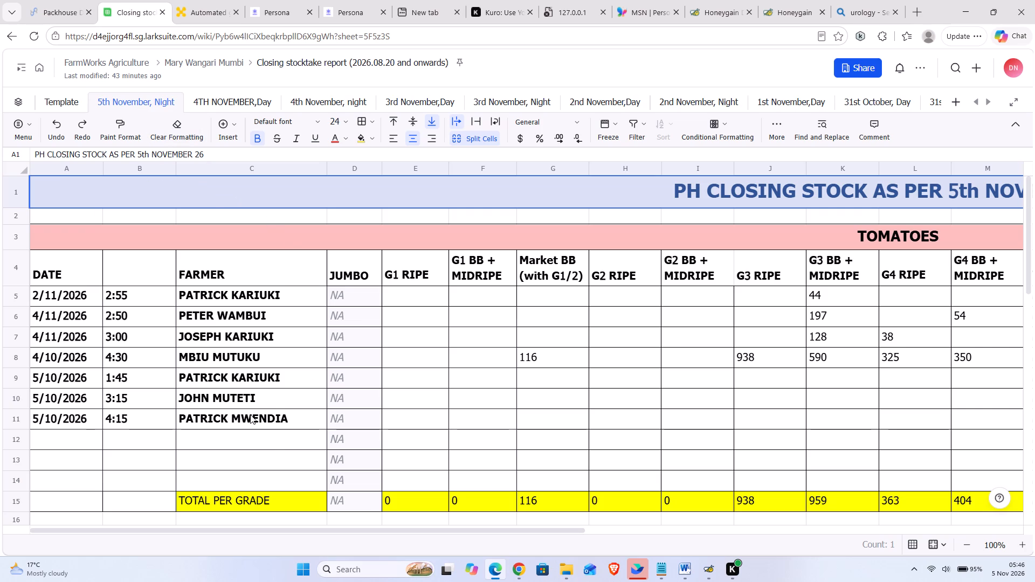
Switch to Chrome, reload the PackhouseGo intakes list and view the details of the 01:45 tomato intake.
click(522, 573)
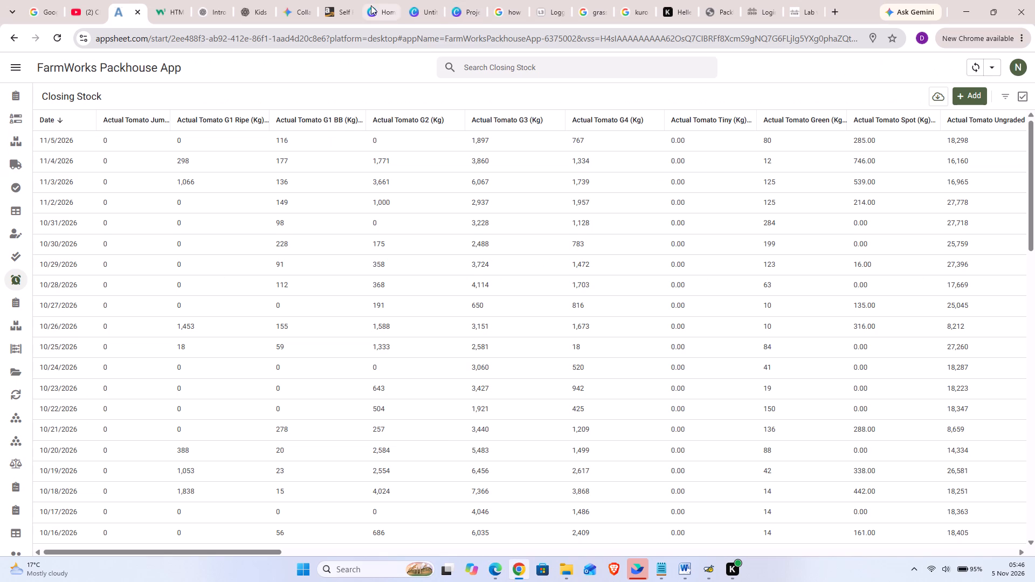
click(709, 9)
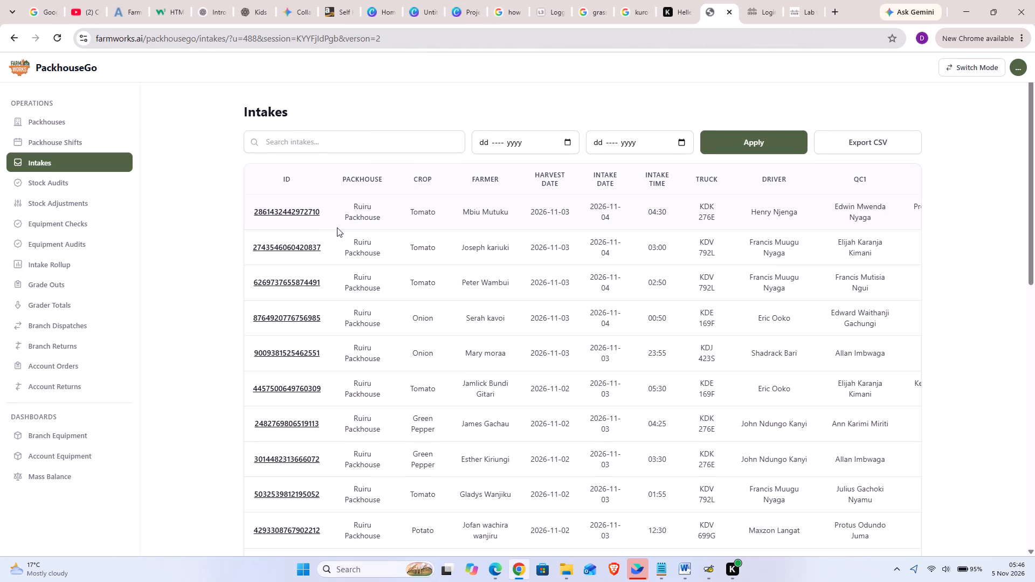
click(59, 38)
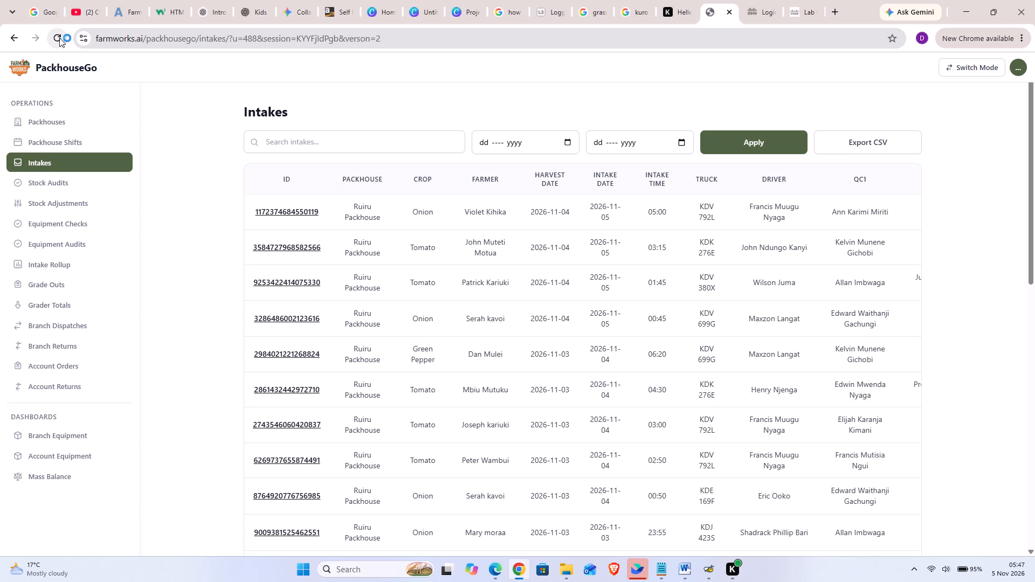
scroll(59, 38, down, 1)
click(309, 285)
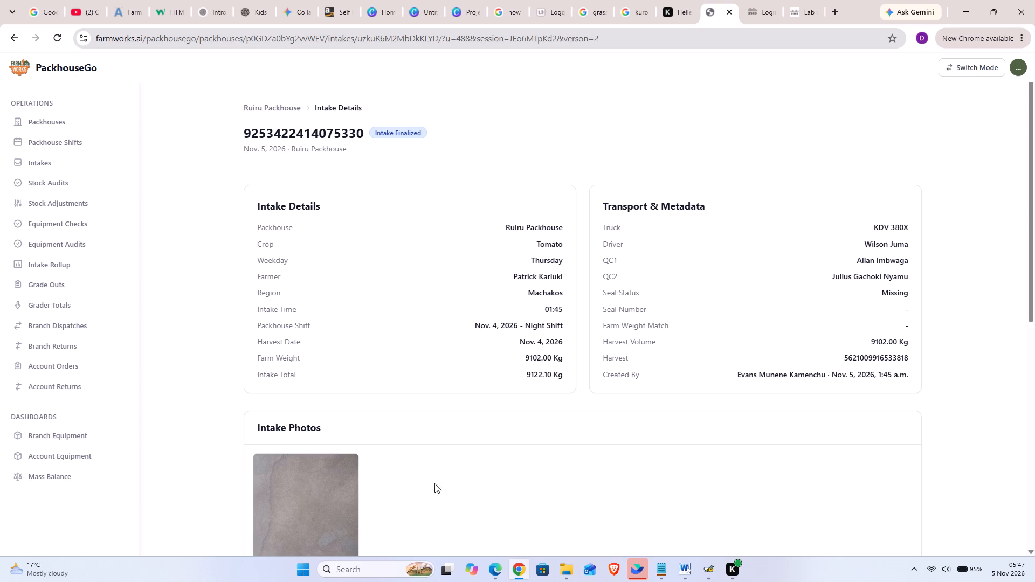
double_click(496, 578)
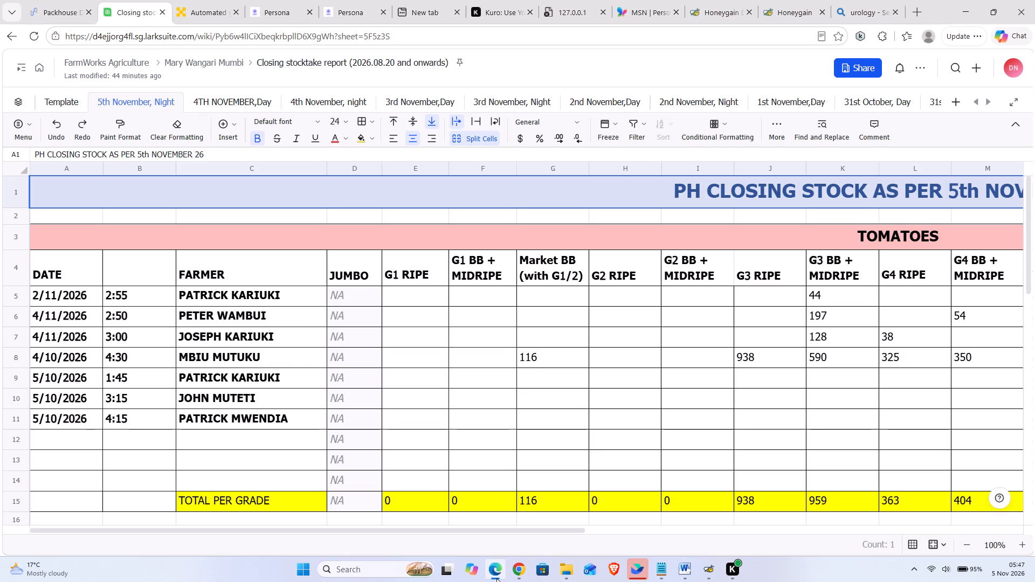
key(alt+Tab)
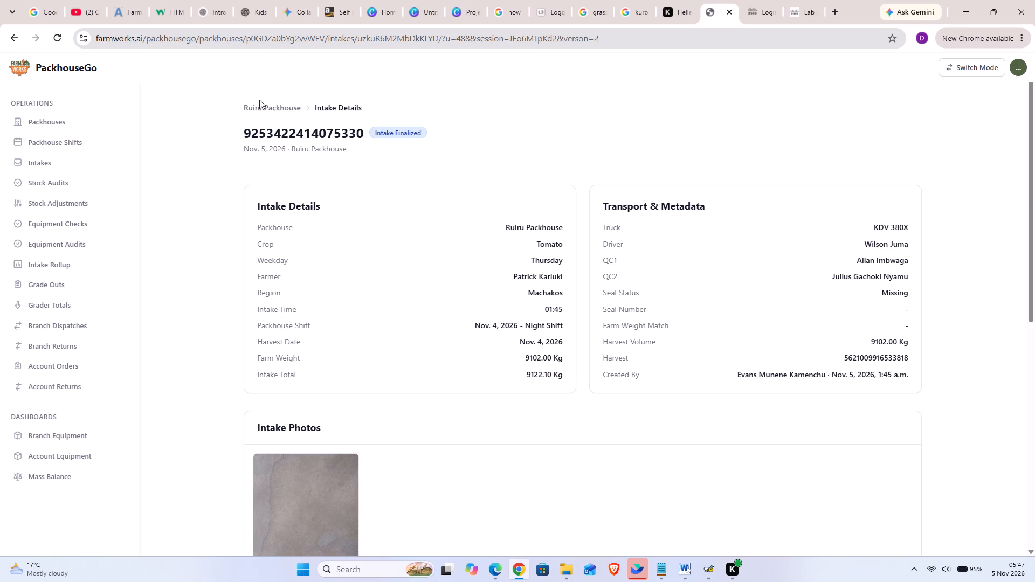
Return to the PackhouseGo intakes list, and bring up the Intakes table in the FarmWorks Packhouse App to read the intake weights.
click(285, 110)
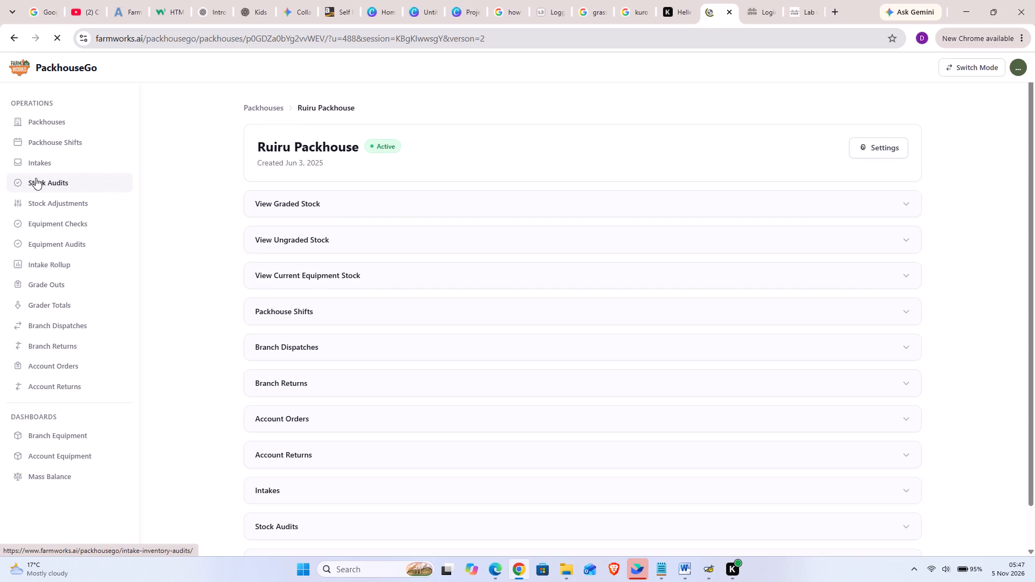
click(38, 162)
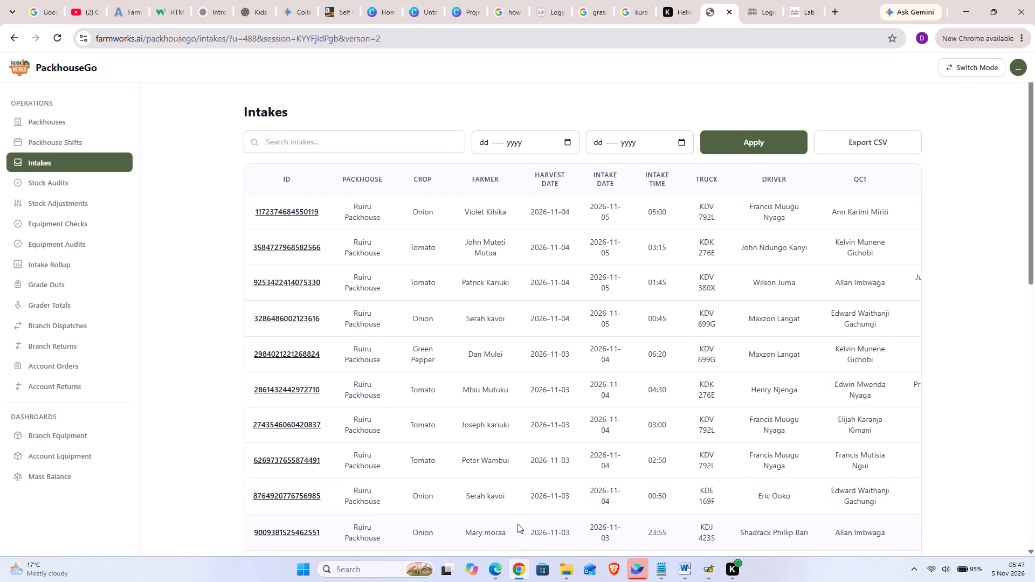
click(120, 11)
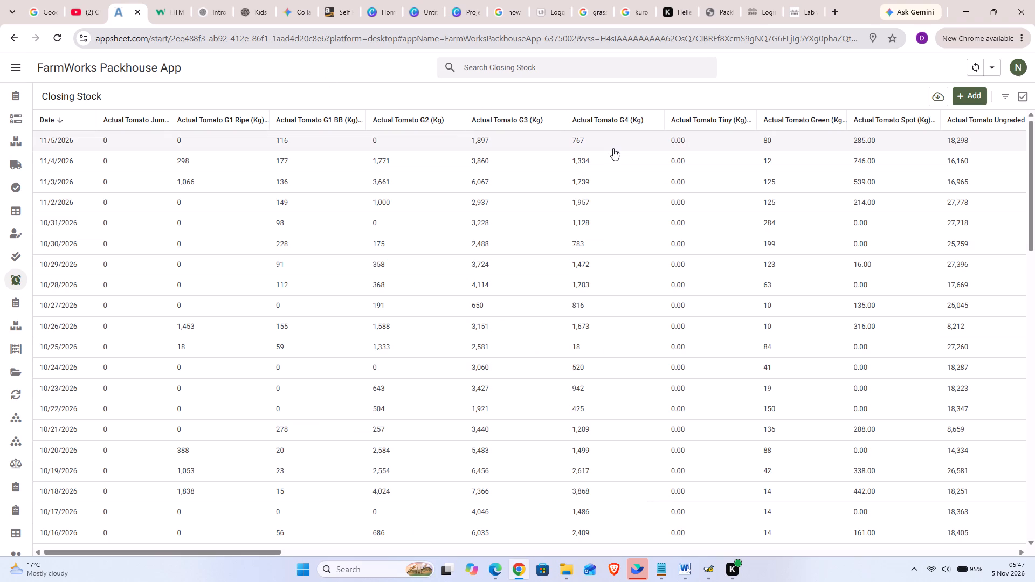
click(17, 98)
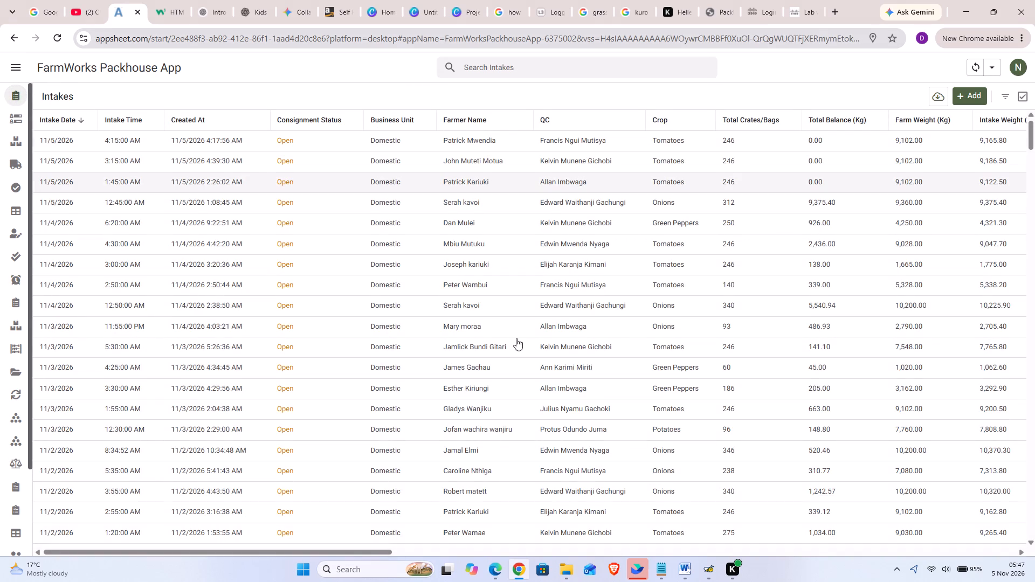
Switch to Edge and enter 9165 as the ungraded tomato weight for the 4:15 intake in row 11.
click(493, 576)
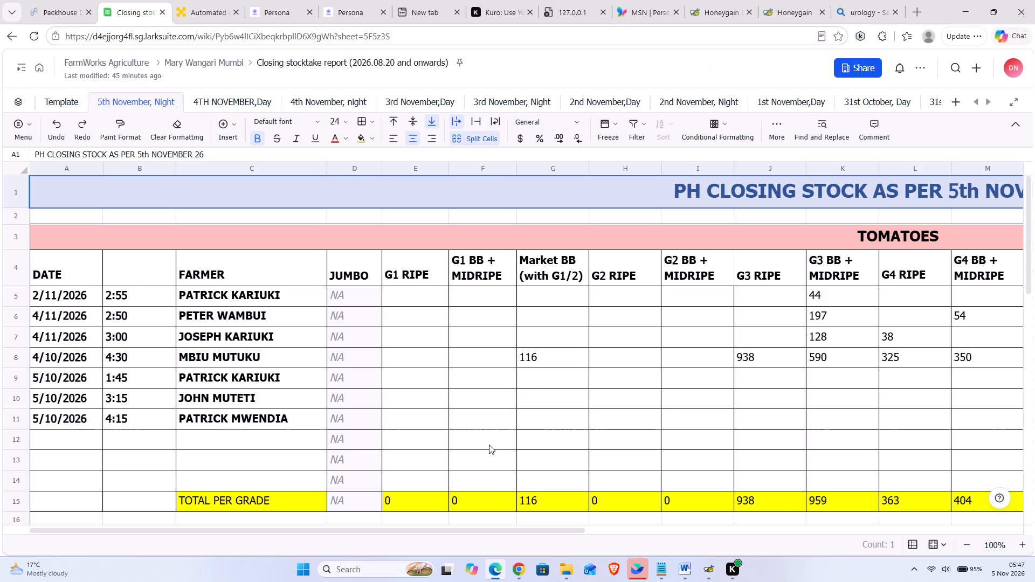
scroll(589, 403, left, 6)
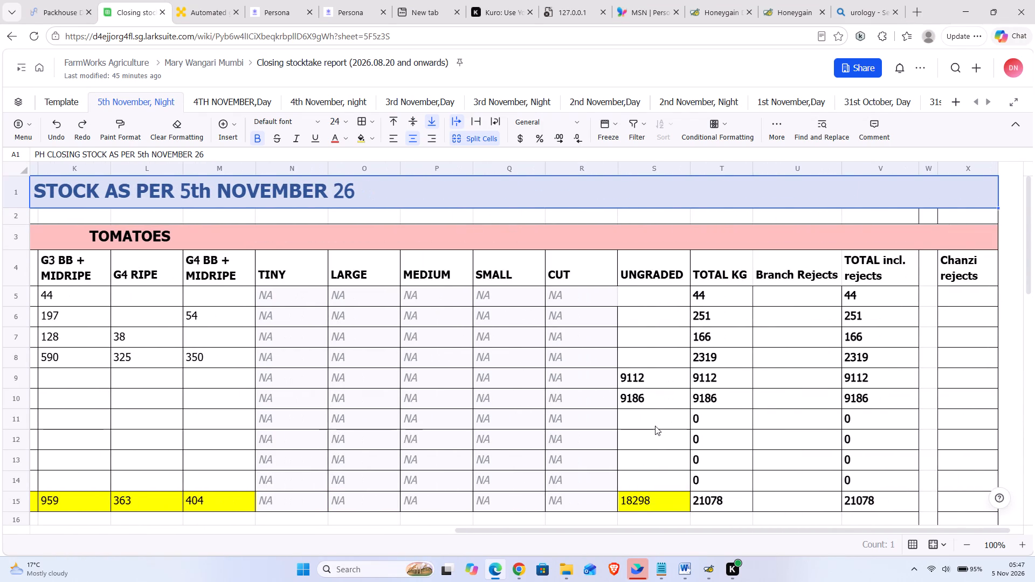
click(650, 426)
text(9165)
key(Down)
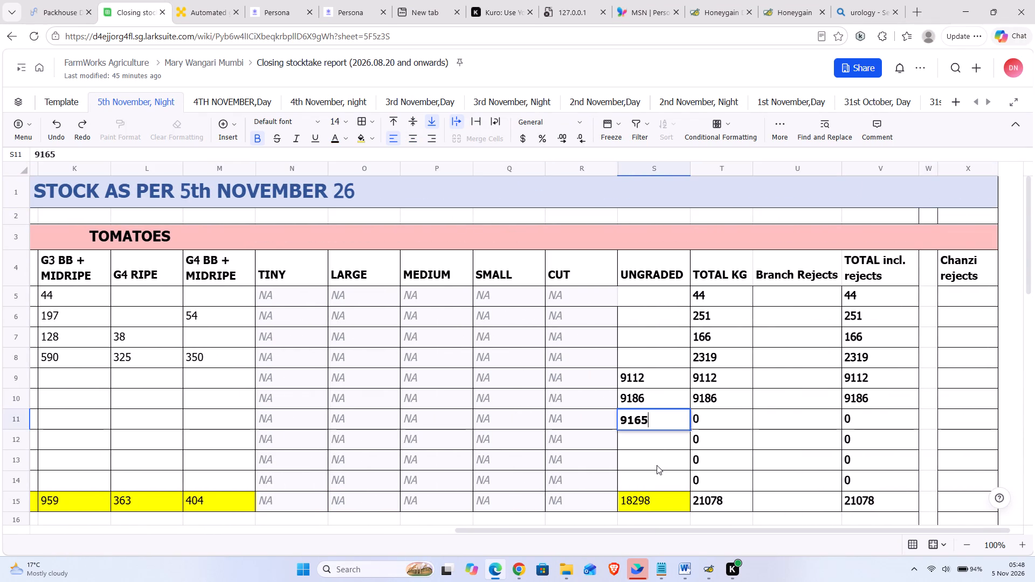
Hide the empty rows 12 to 14 in the tomatoes section.
scroll(598, 473, right, 6)
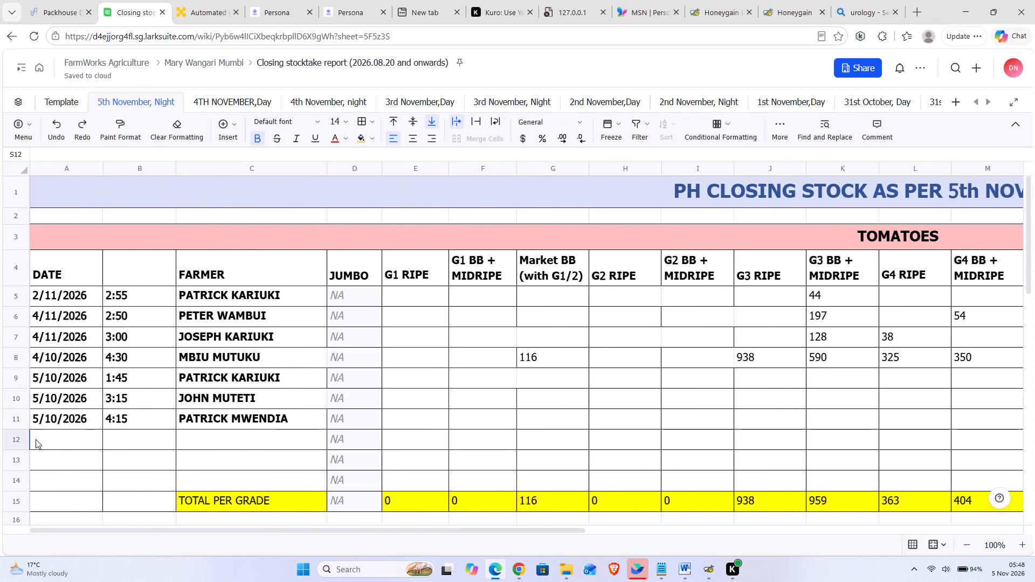
click(13, 436)
key(shift+Down)
key(shift+Down)
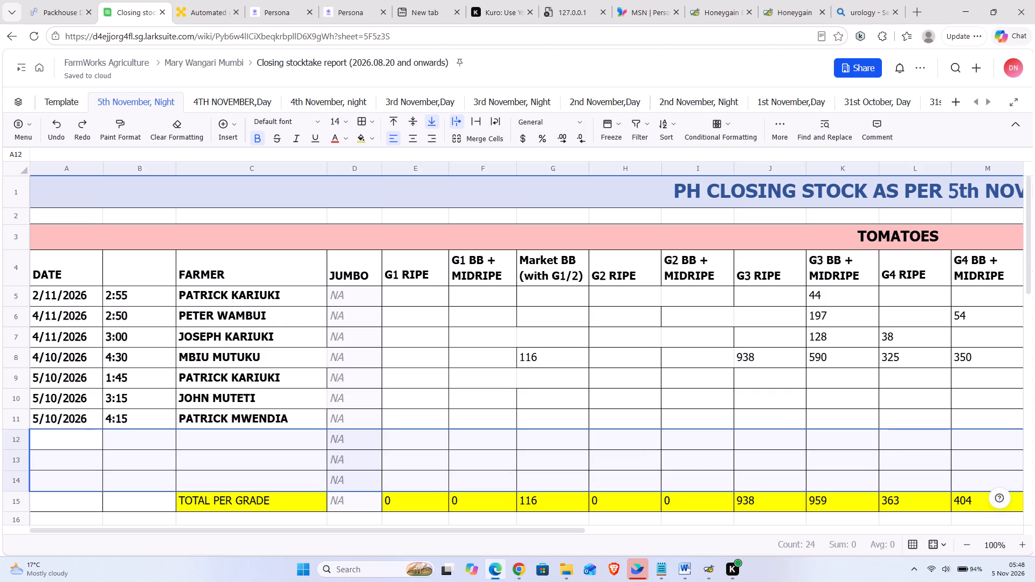
right_click(13, 436)
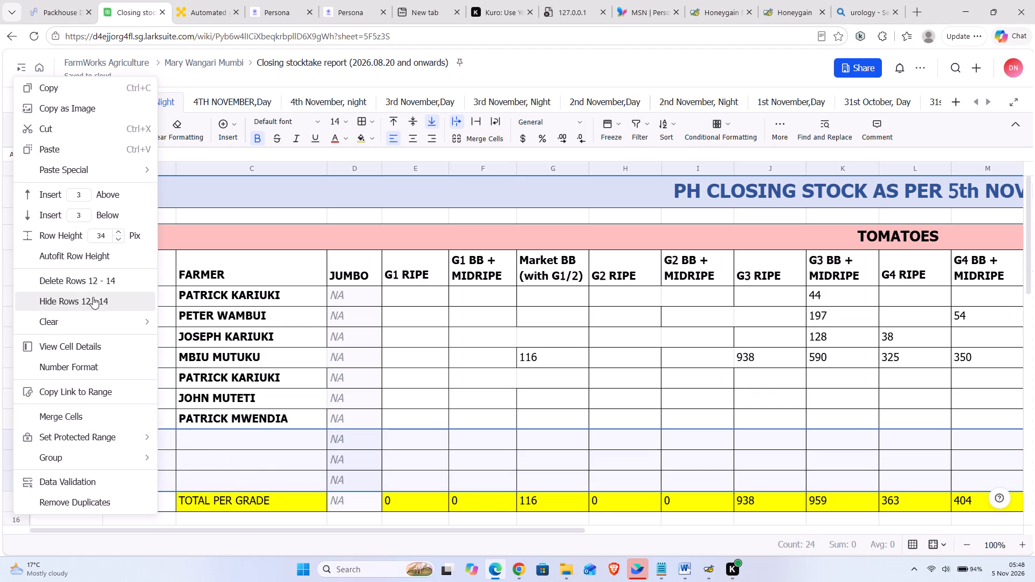
click(98, 302)
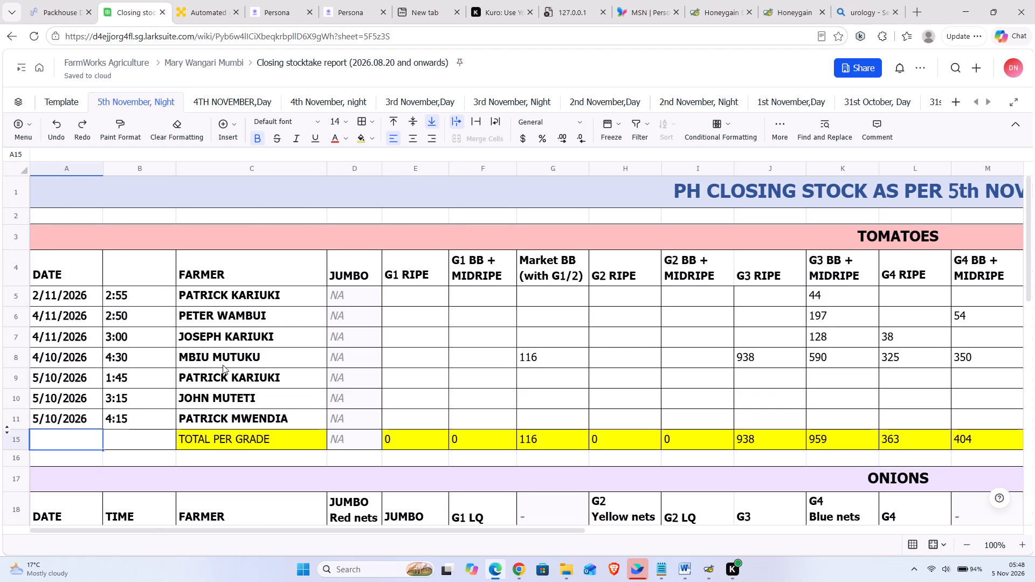
Check the onions section against the intake records in Chrome and open the 05:00 onion intake's details in PackhouseGo.
scroll(223, 365, down, 3)
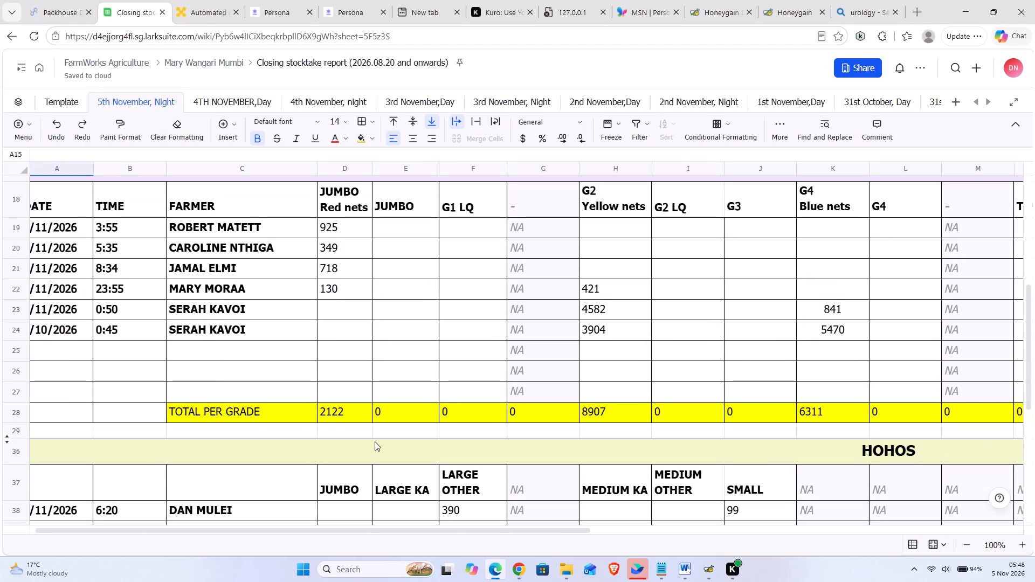
key(alt+Tab)
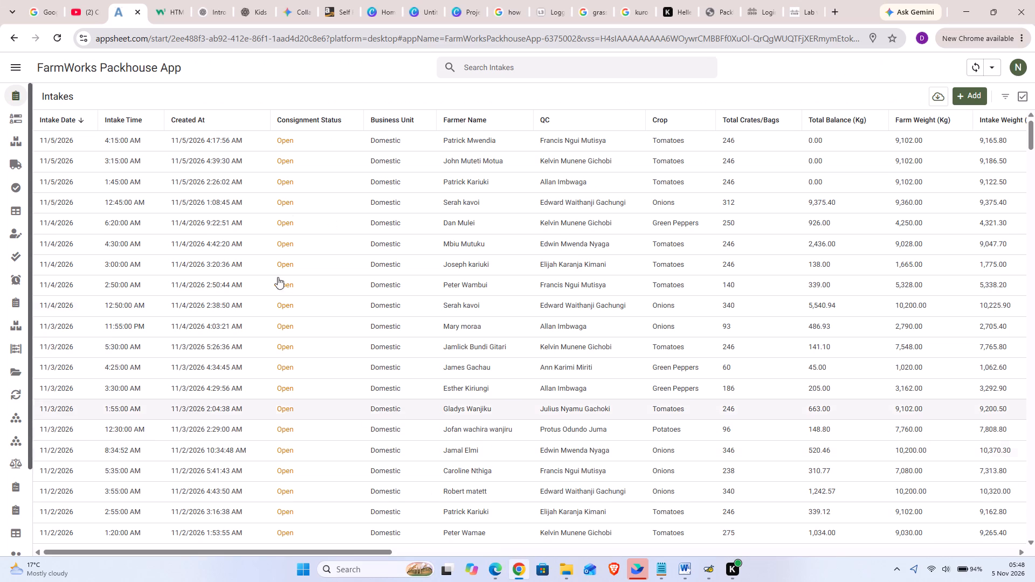
key(alt+Tab)
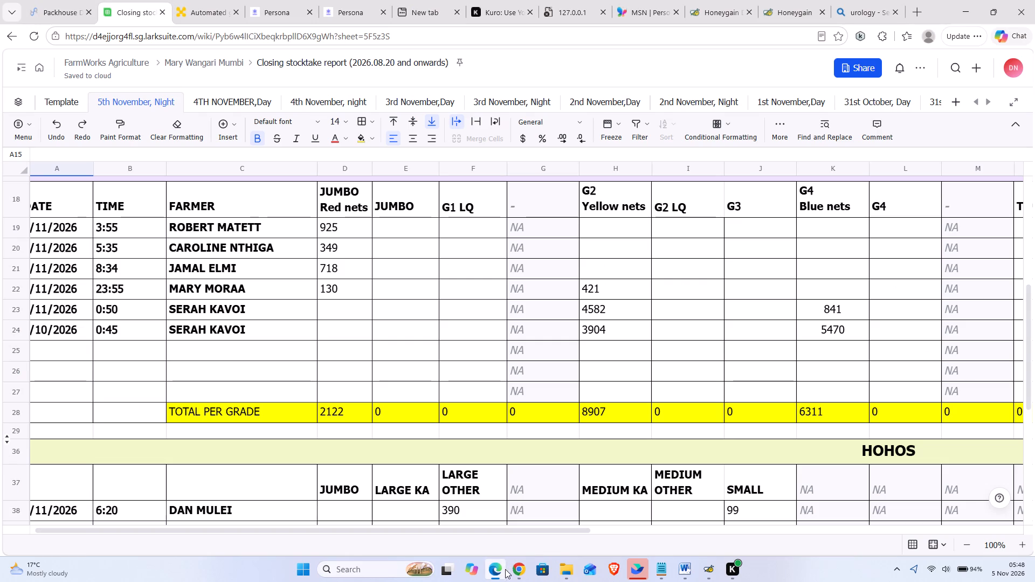
key(alt+Tab)
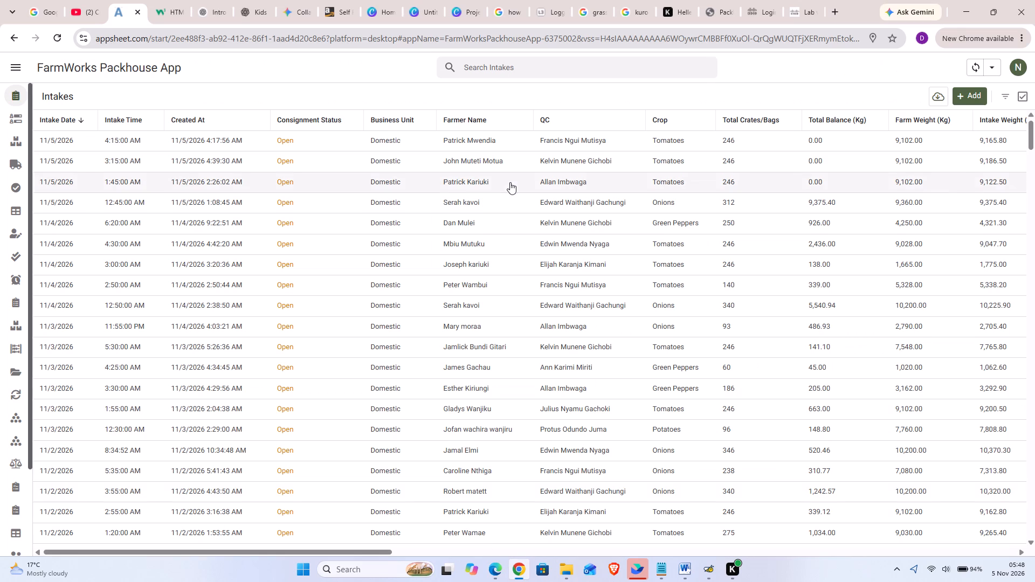
click(718, 18)
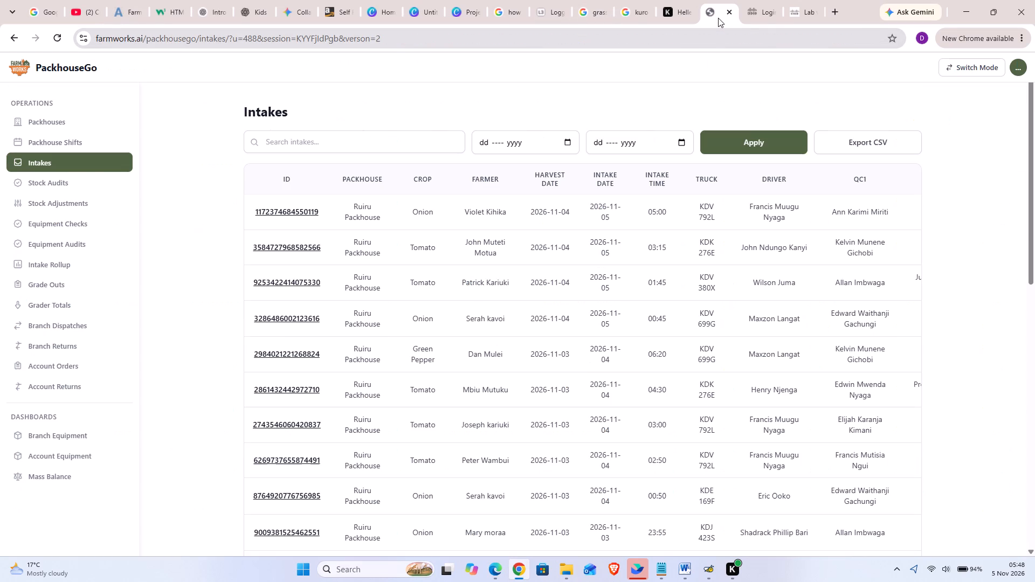
click(308, 212)
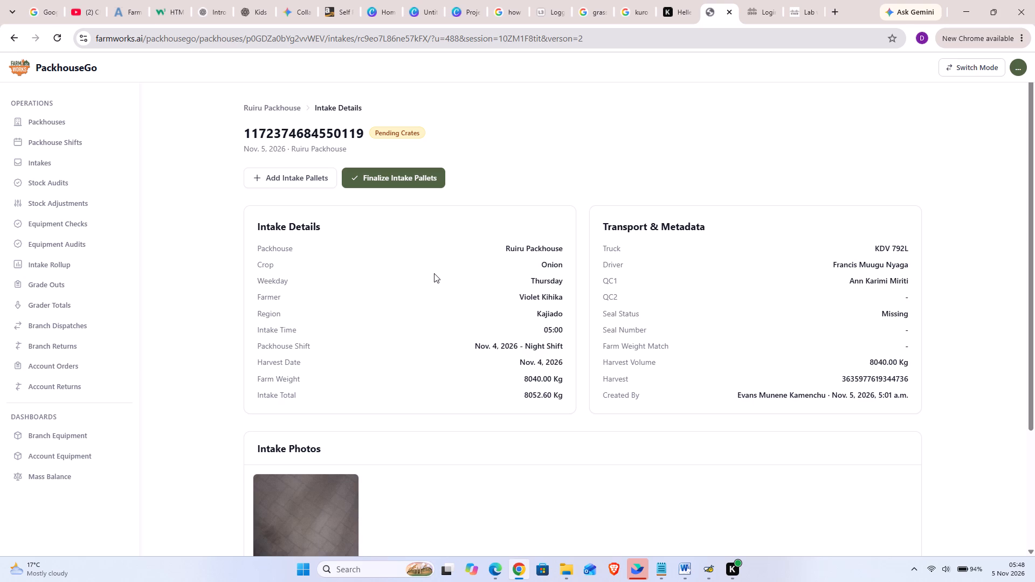
Sync the FarmWorks Packhouse App's intakes data and go back to the 05:00 onion intake's details in PackhouseGo.
key(alt+Tab)
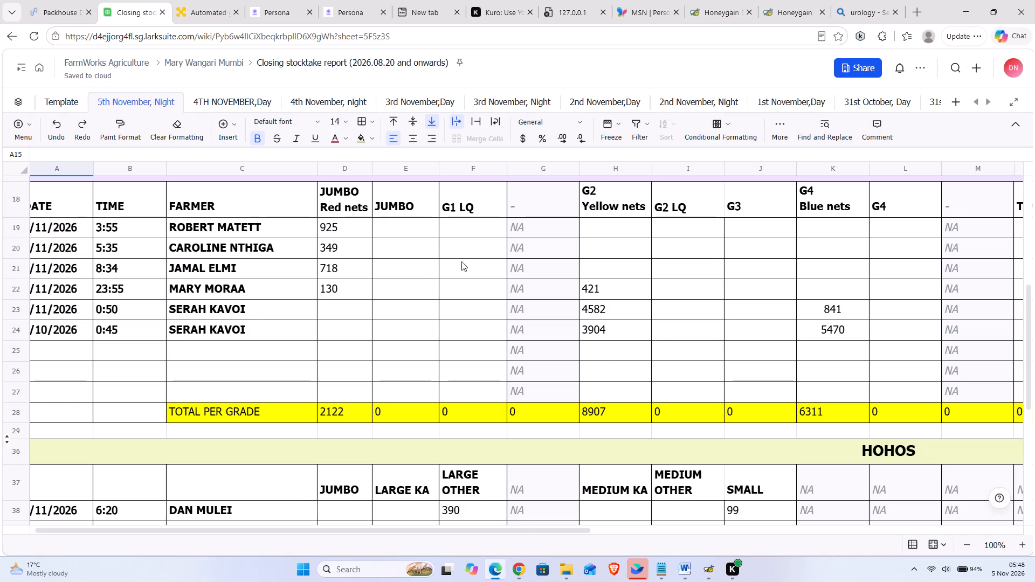
click(517, 570)
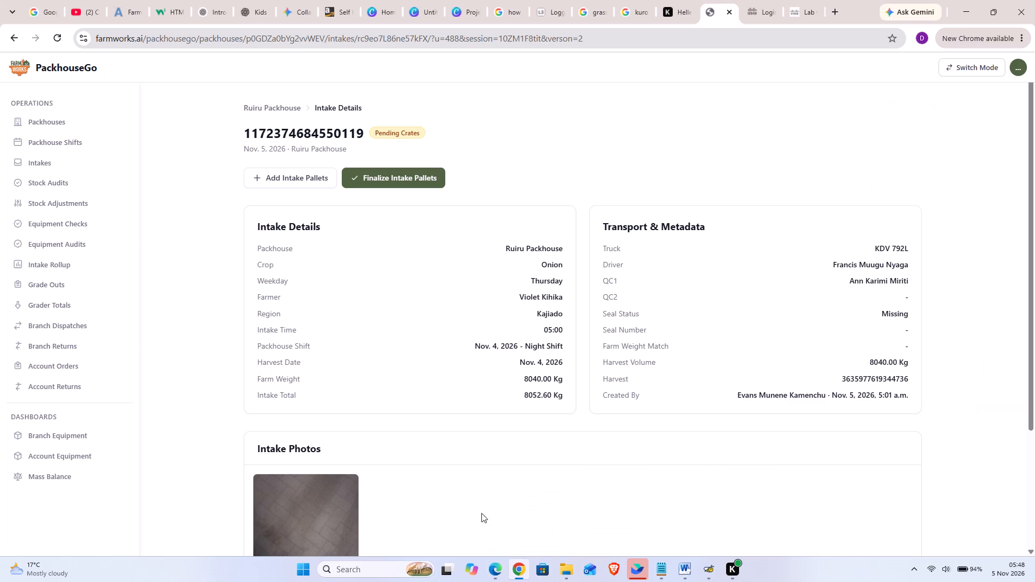
click(123, 12)
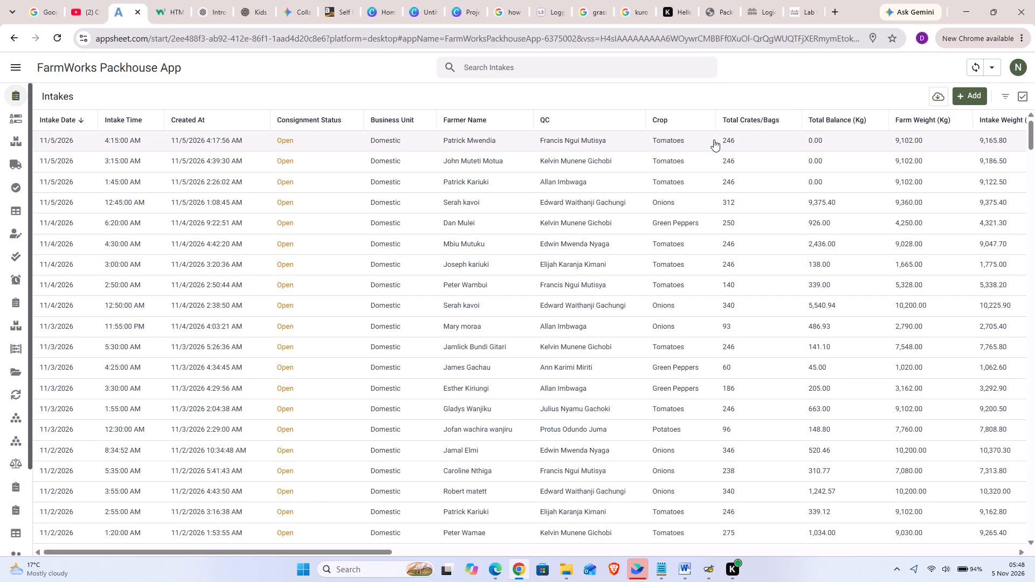
click(971, 65)
key(alt+Tab)
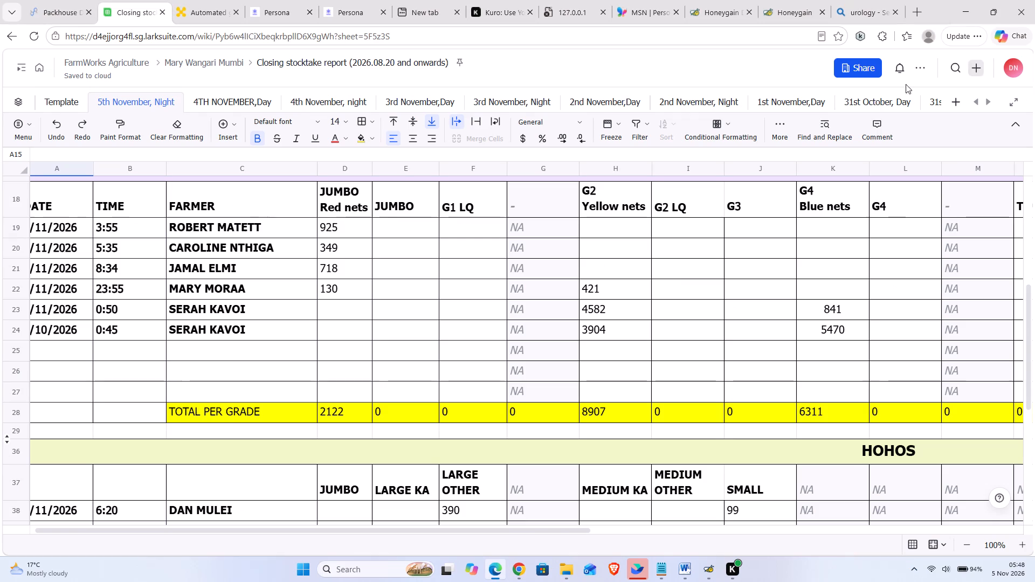
key(alt+Tab)
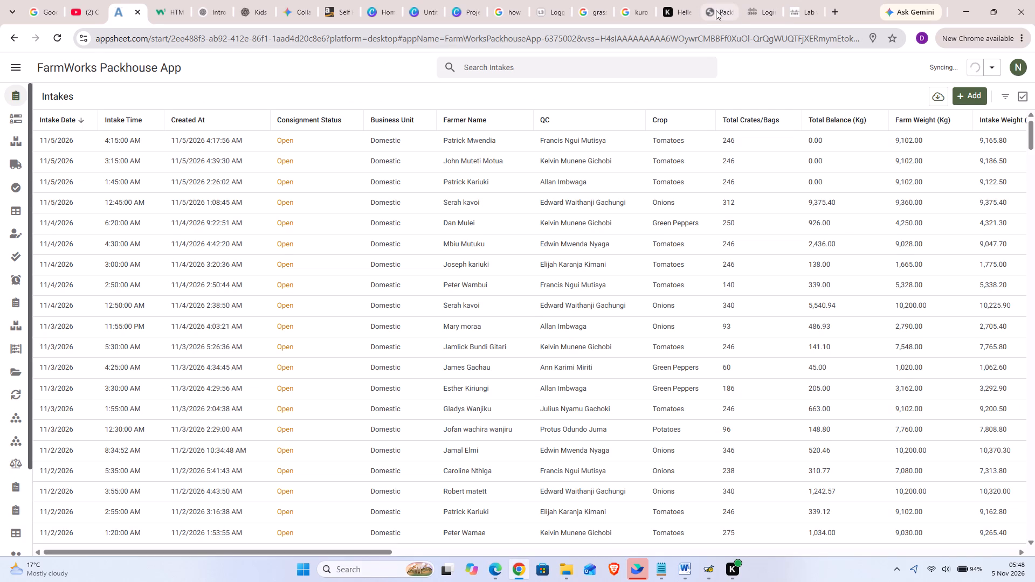
click(718, 11)
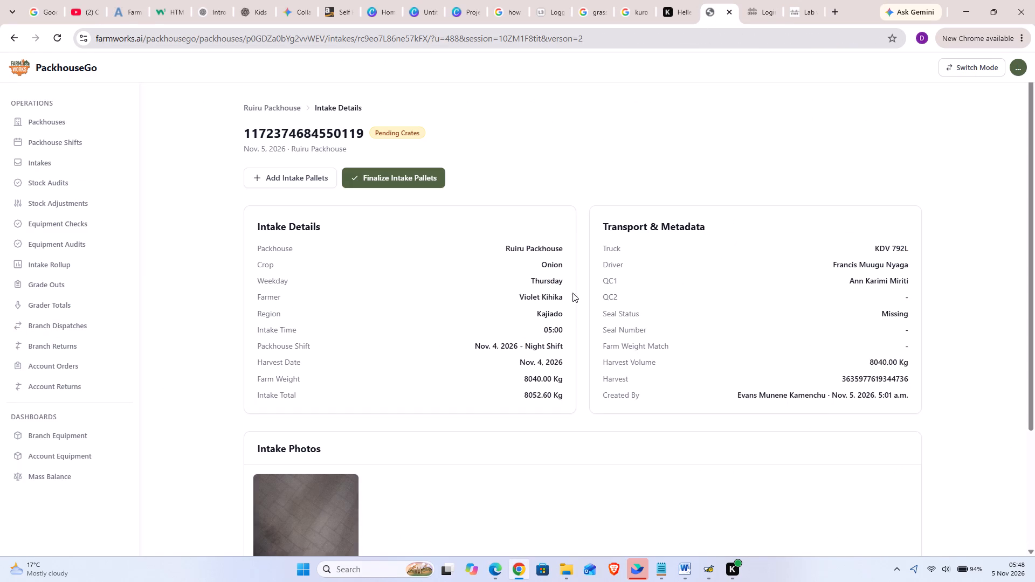
Switch to Edge and fill onions row 25 with date 5/10/2026, time 5:00 and the farmer's name from the intake details.
key(alt+Tab)
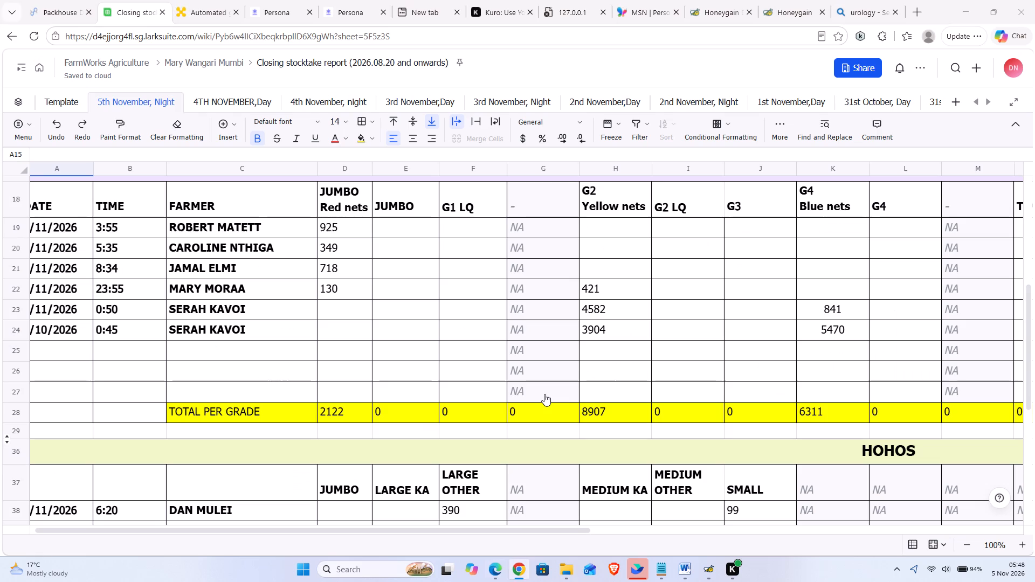
click(74, 356)
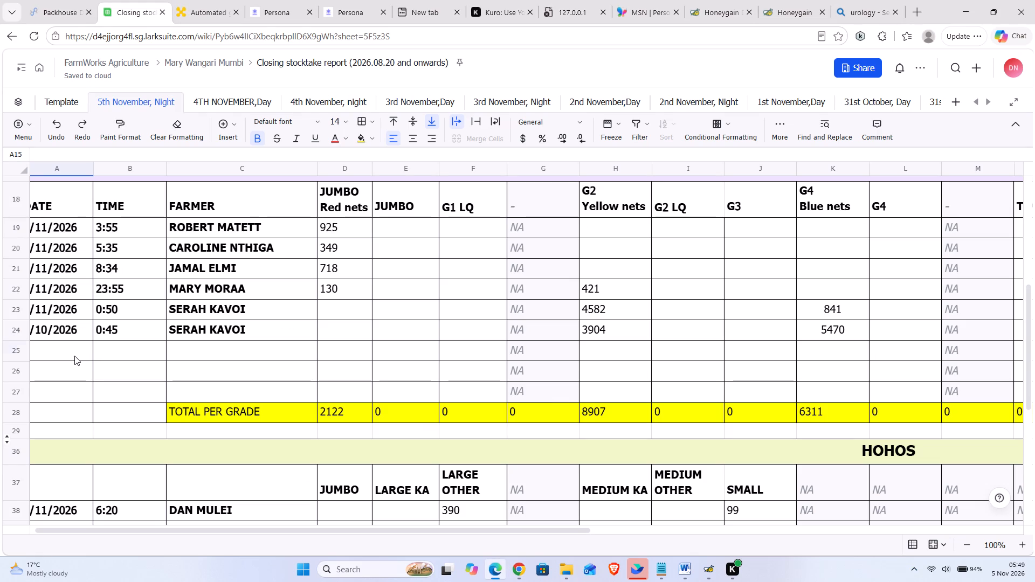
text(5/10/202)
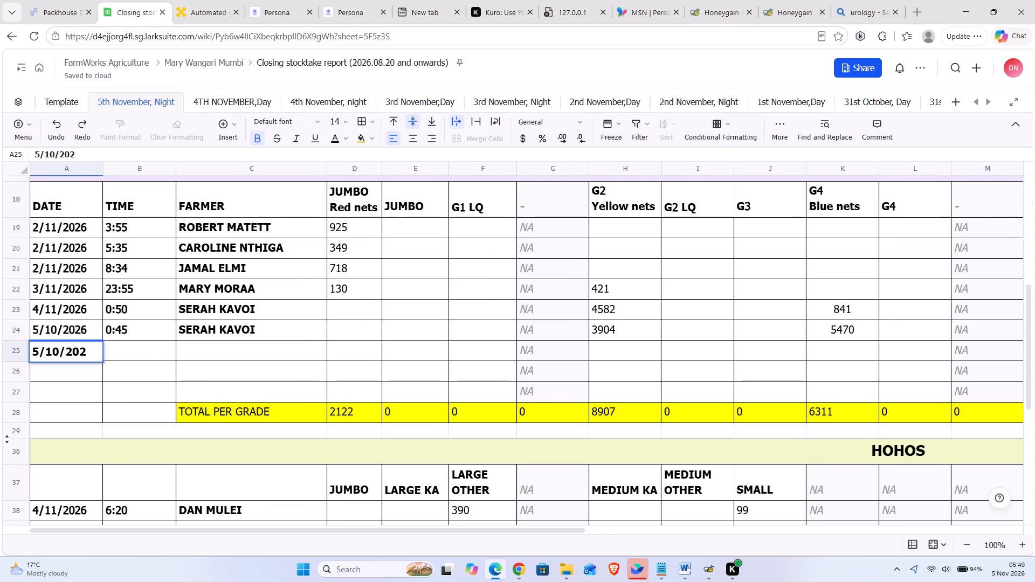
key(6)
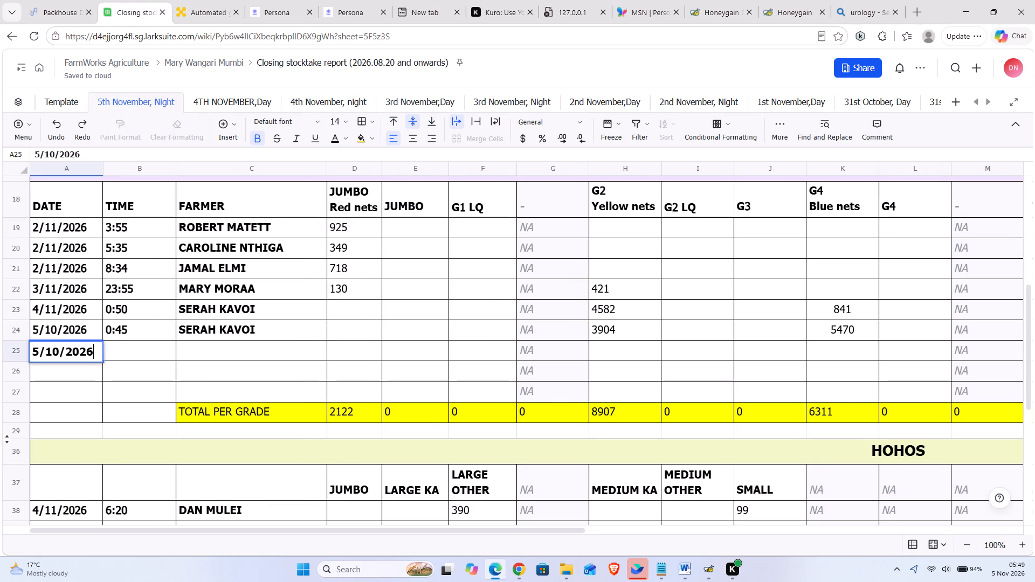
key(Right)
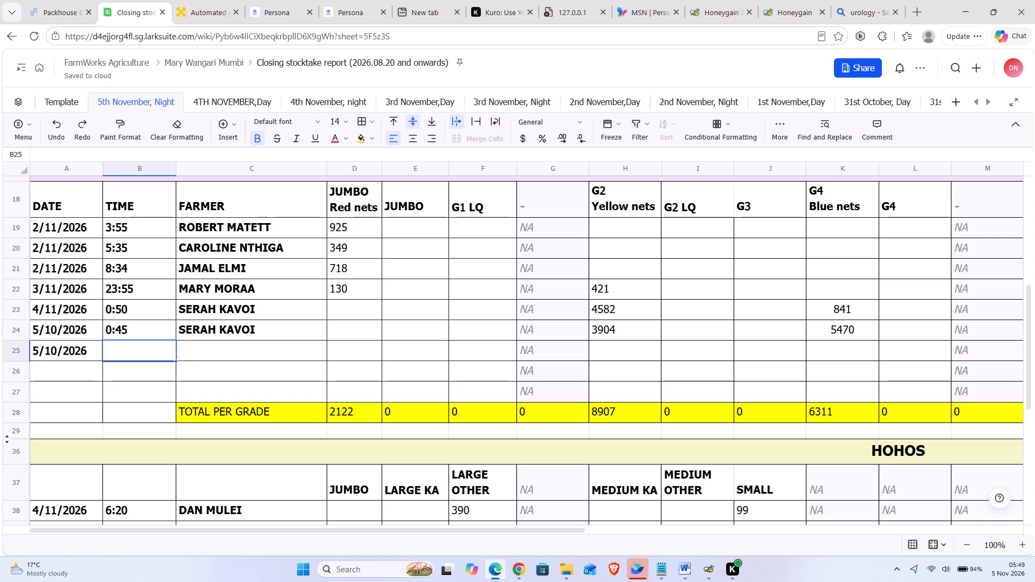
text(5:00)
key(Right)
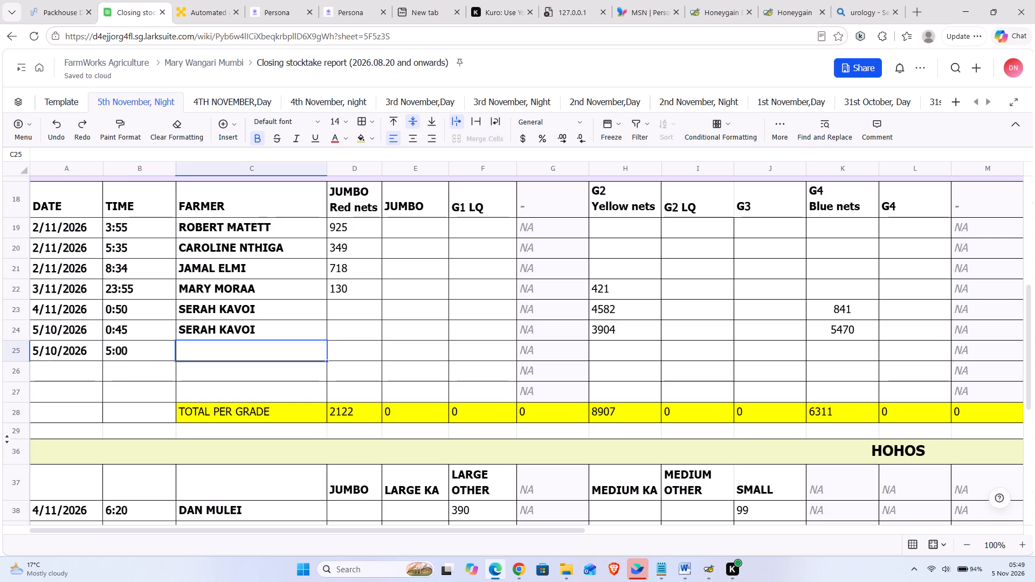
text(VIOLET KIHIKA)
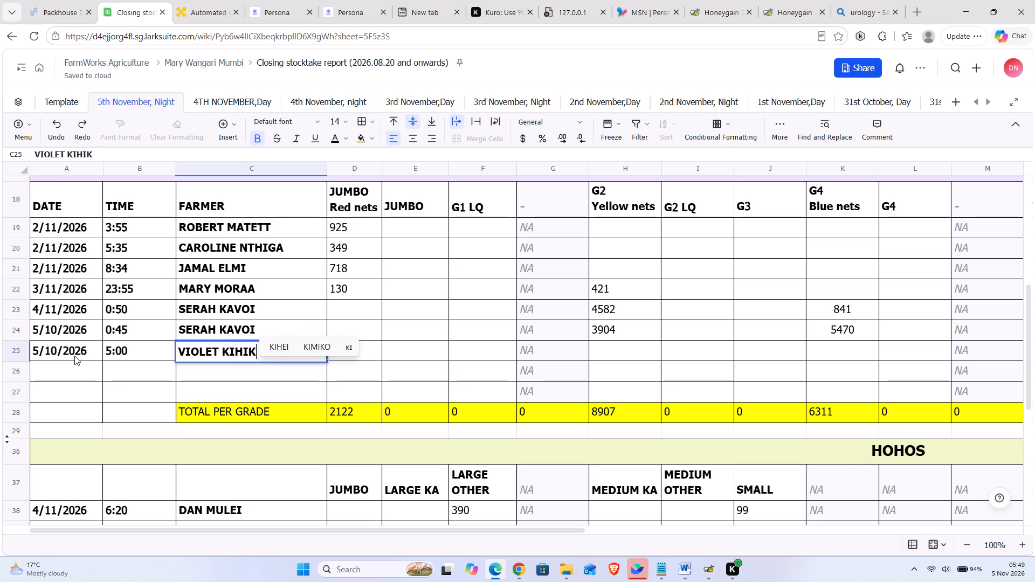
Hide the empty rows 26 and 27 in the onions section.
click(13, 370)
key(shift+Down)
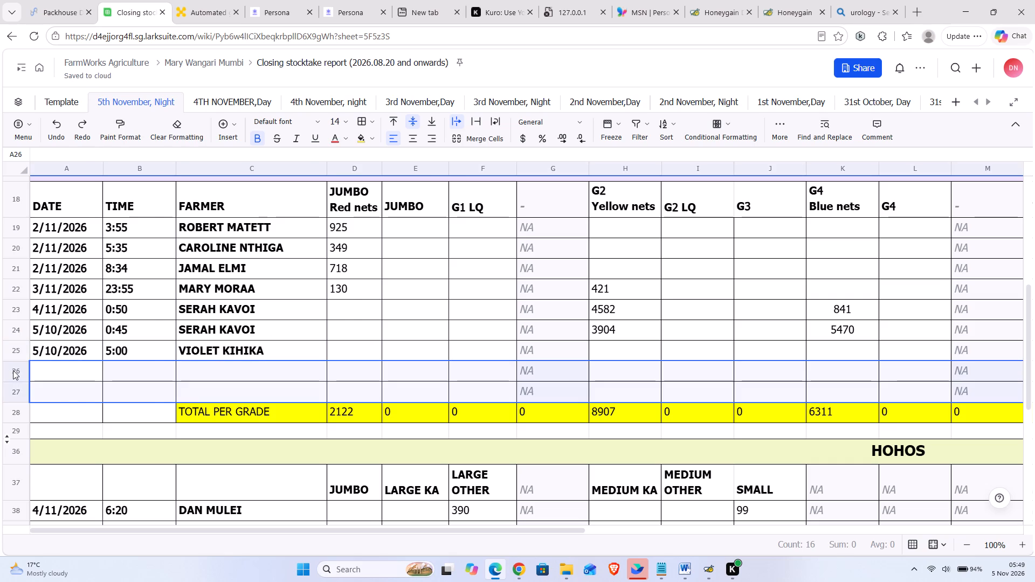
right_click(13, 370)
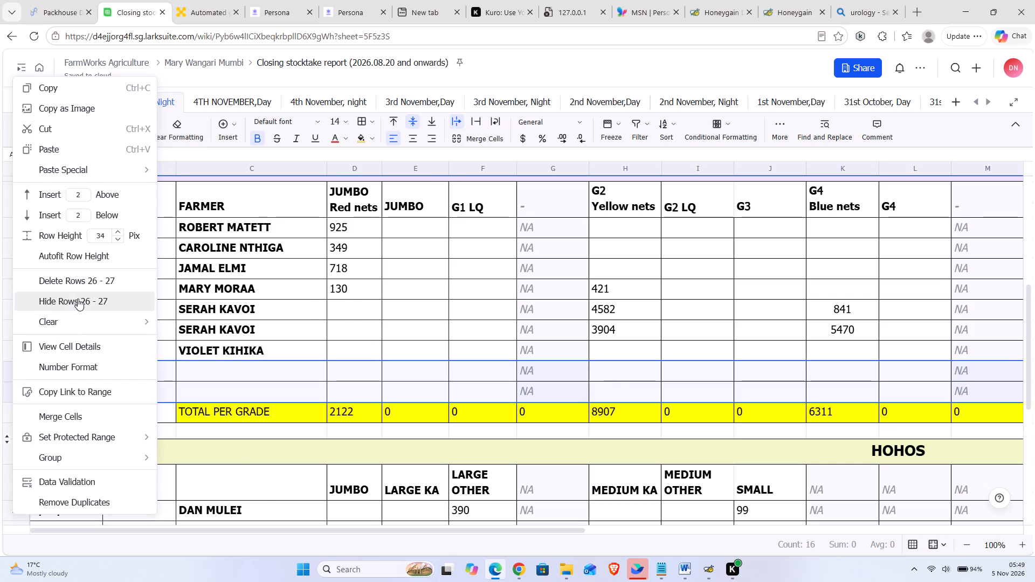
click(78, 299)
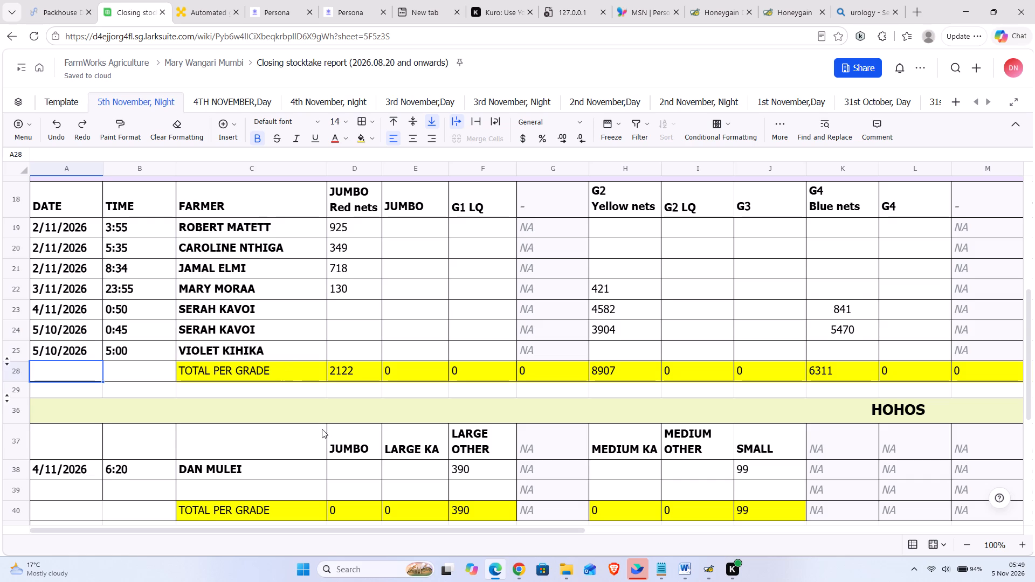
Hide the empty row 39 in the hohos section.
scroll(322, 429, down, 1)
click(17, 390)
right_click(17, 390)
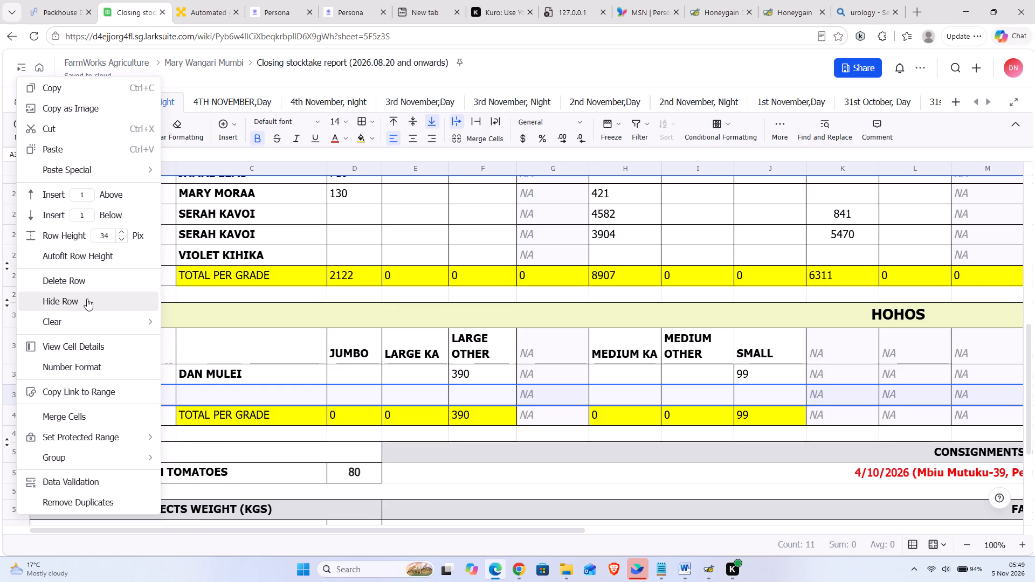
click(89, 297)
Review the closing stock sheet from the rejects section back up to the tomato grade columns.
scroll(174, 344, down, 1)
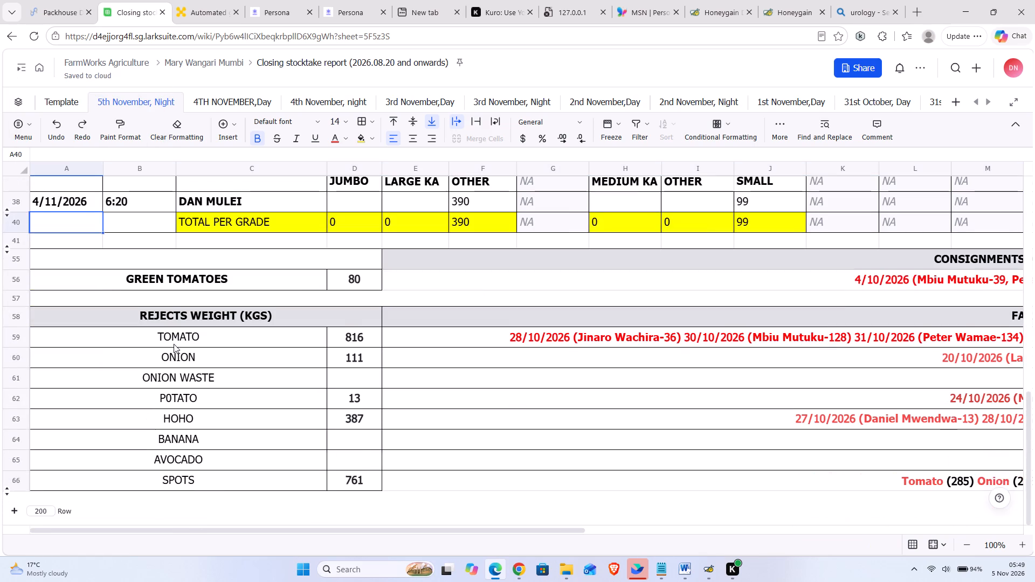
scroll(174, 344, down, 2)
scroll(174, 344, up, 3)
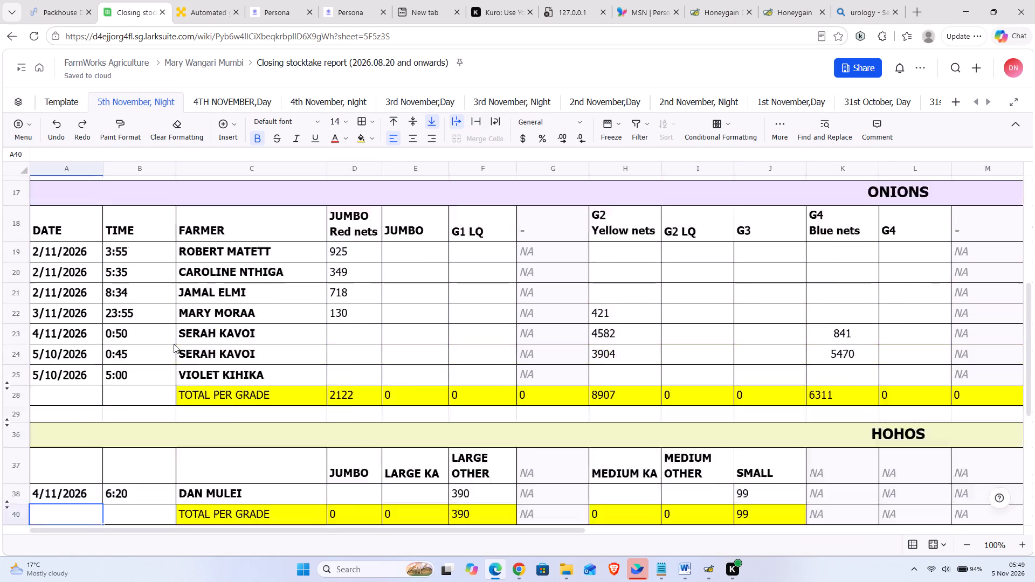
scroll(174, 344, up, 2)
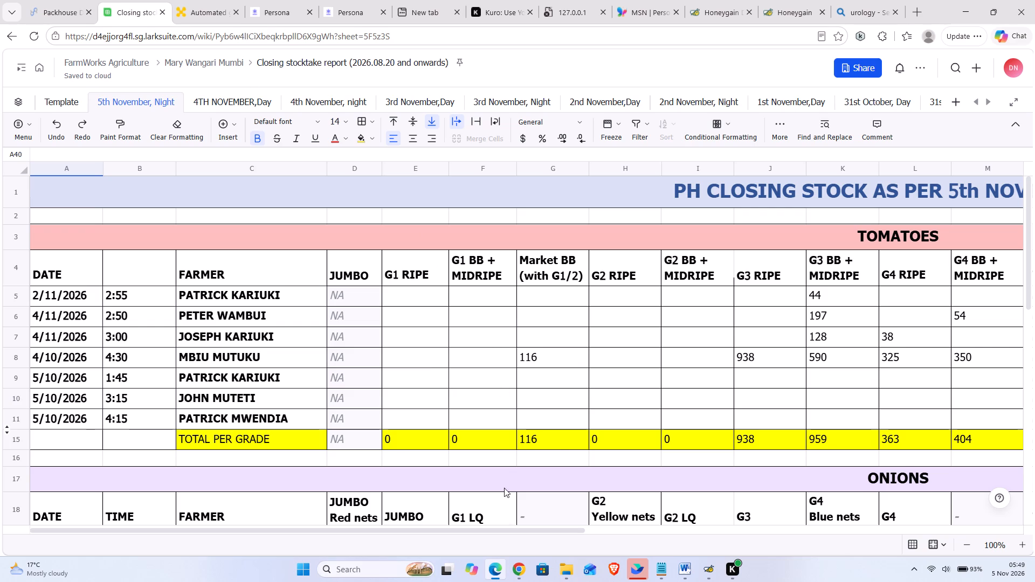
scroll(564, 453, left, 5)
scroll(564, 453, right, 4)
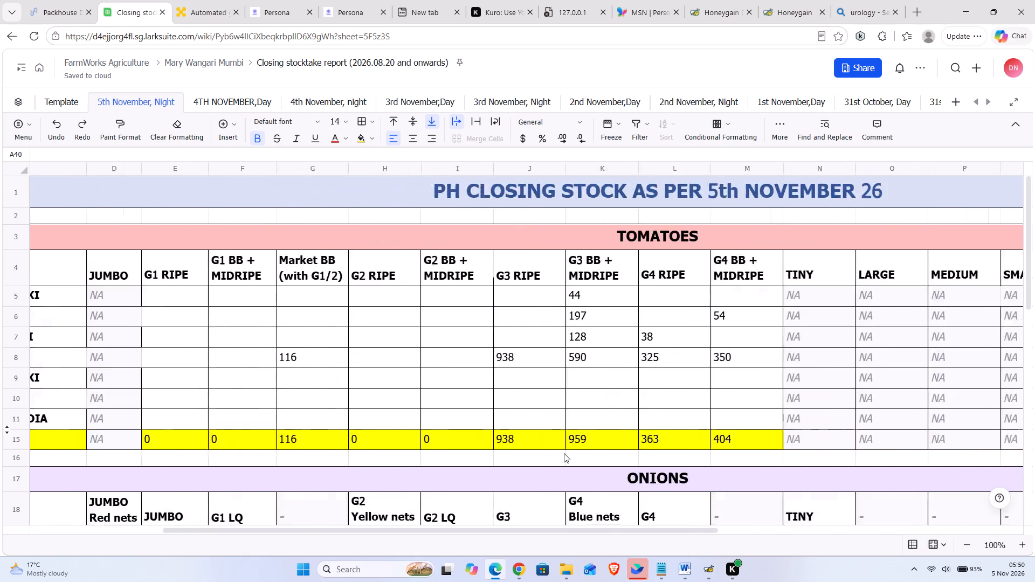
In Chrome's FarmWorks Packhouse App, mark the 11/5/2026 tomato closing balance lacking an intake time as already intaked, link the 03:15 intake and save.
click(521, 572)
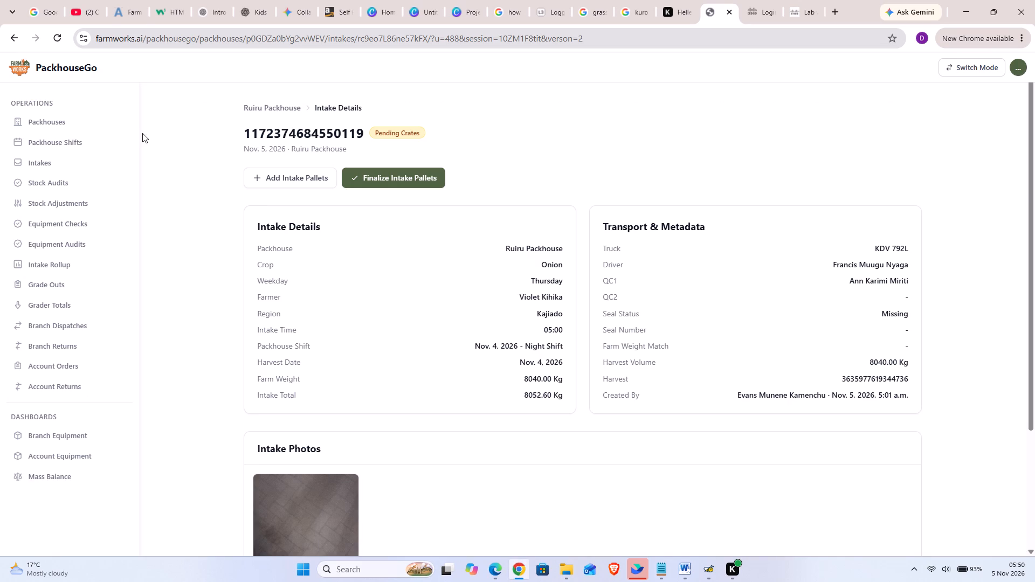
click(127, 11)
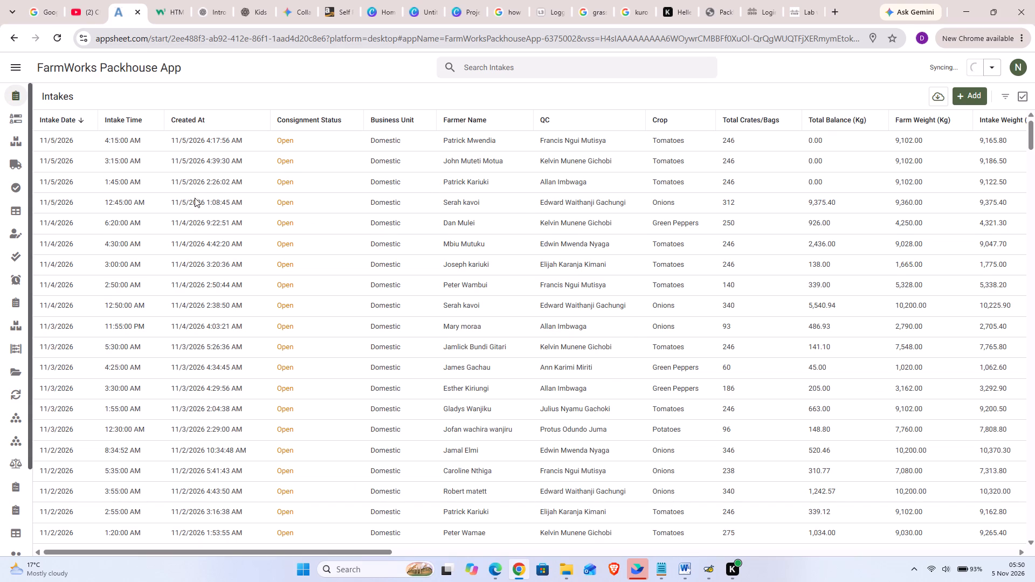
click(22, 418)
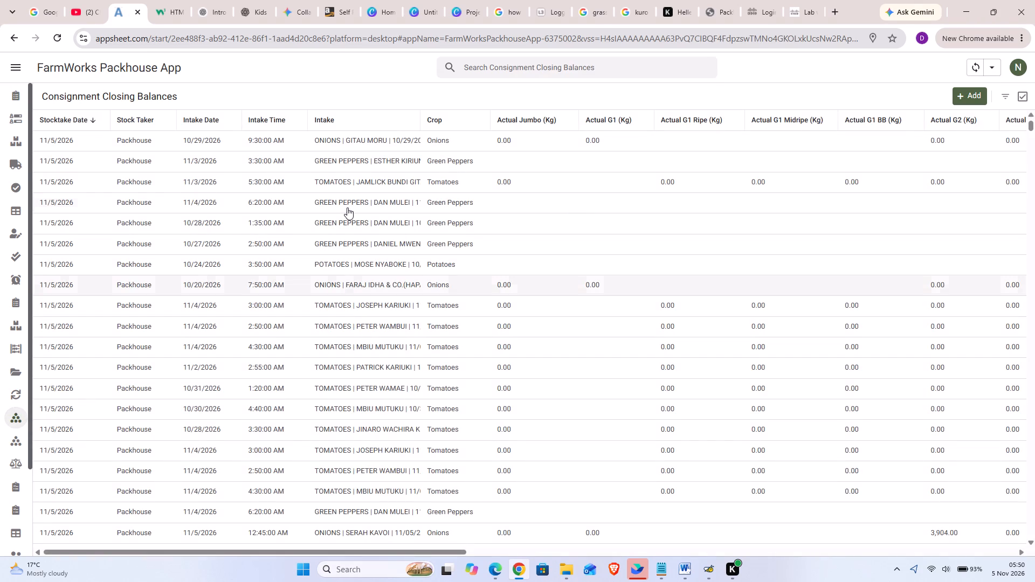
scroll(348, 339, down, 5)
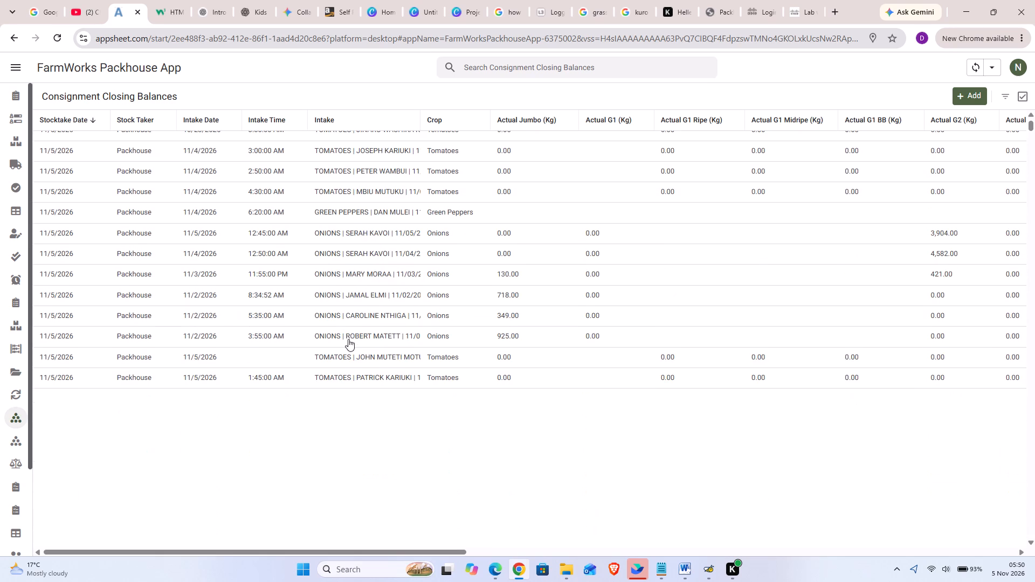
click(273, 356)
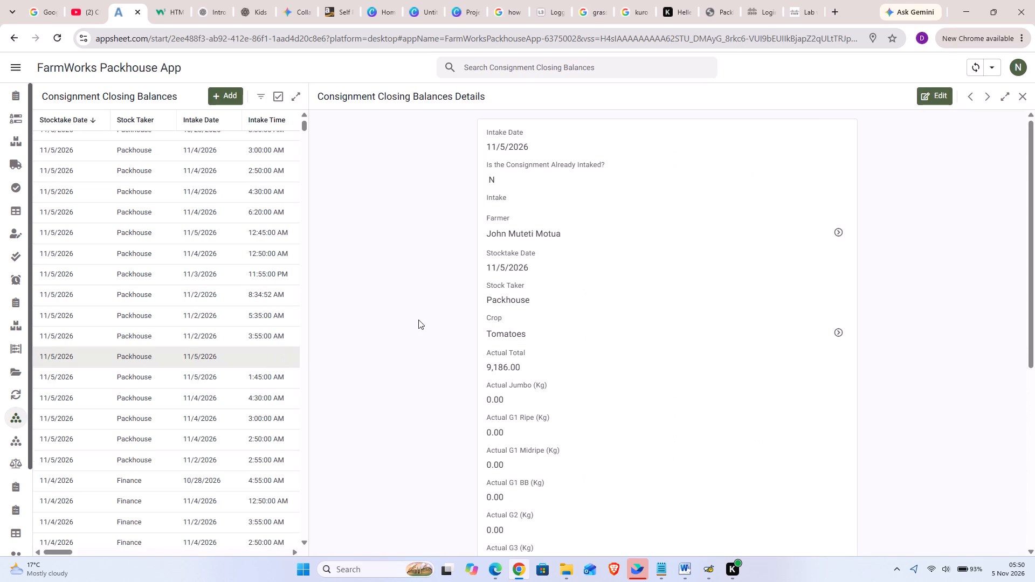
click(928, 93)
click(927, 238)
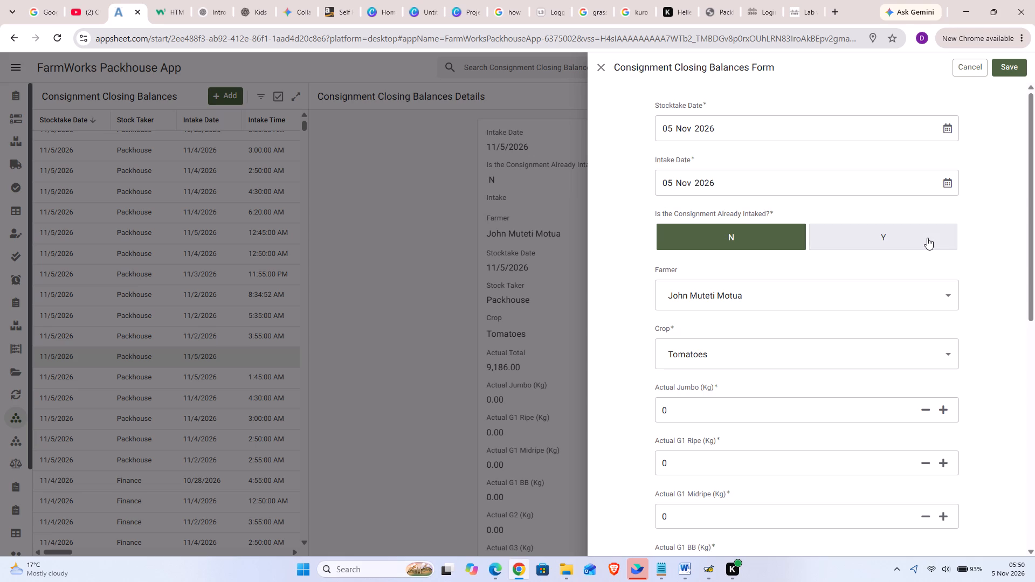
click(927, 238)
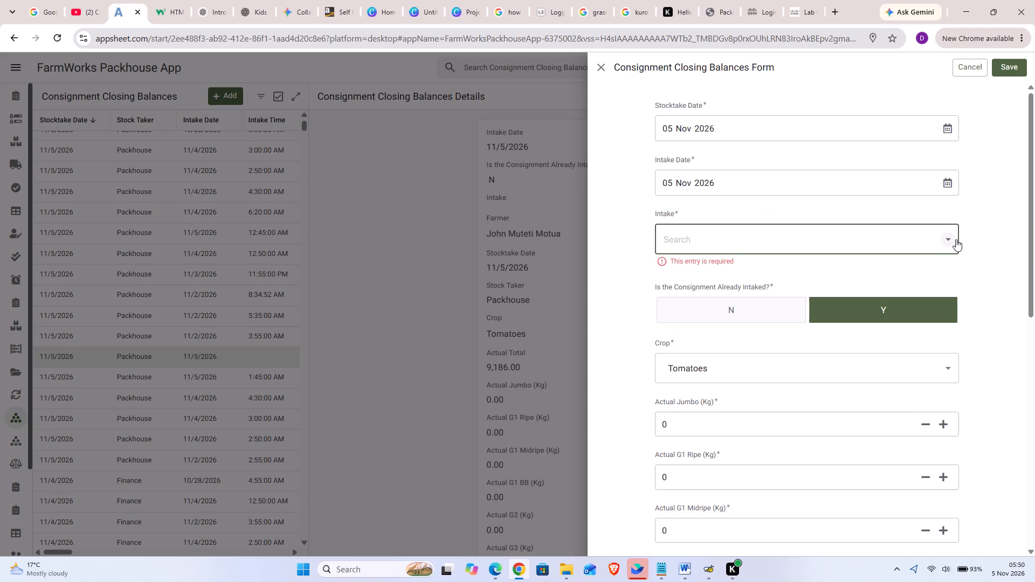
click(956, 239)
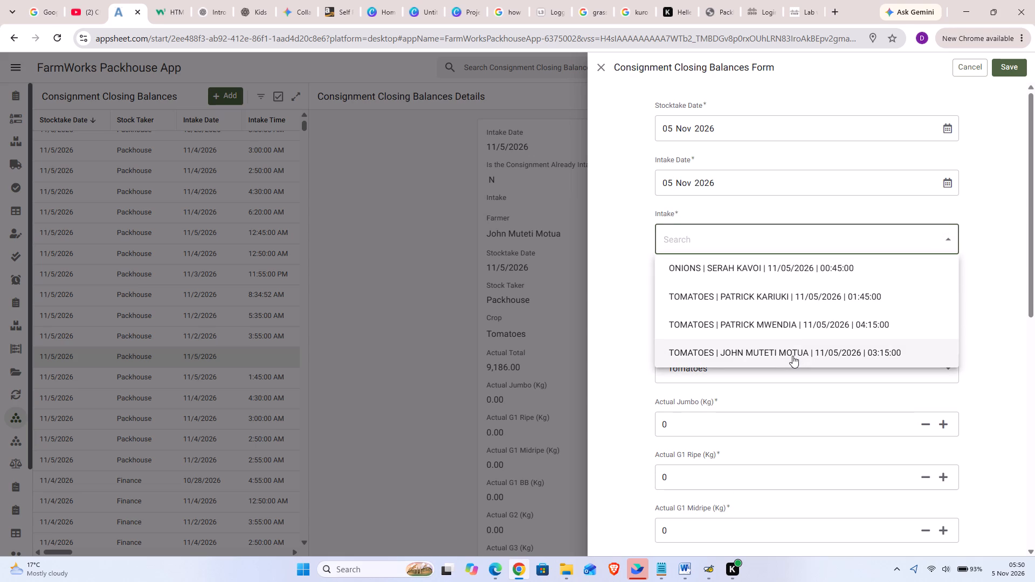
click(792, 356)
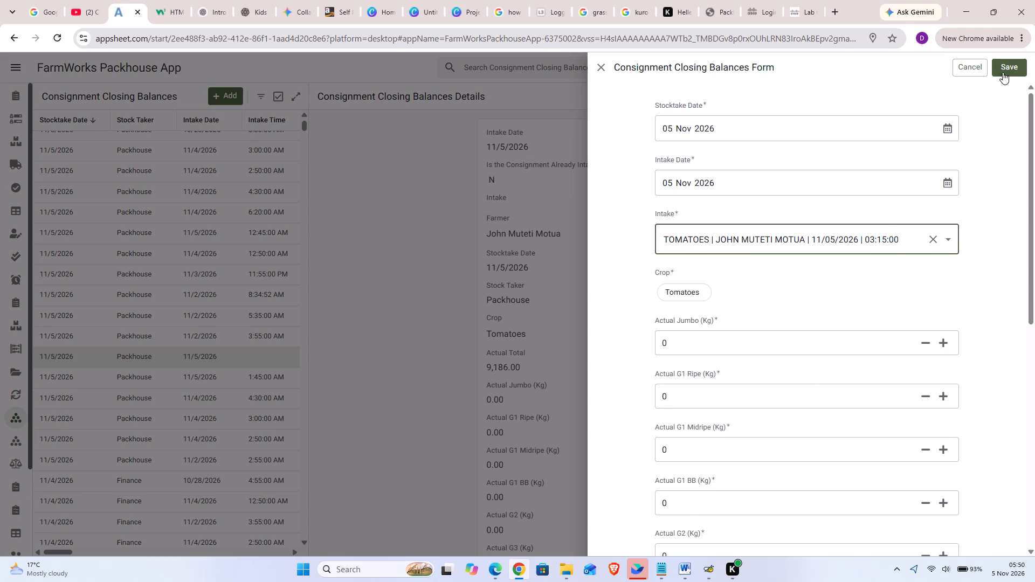
click(1013, 71)
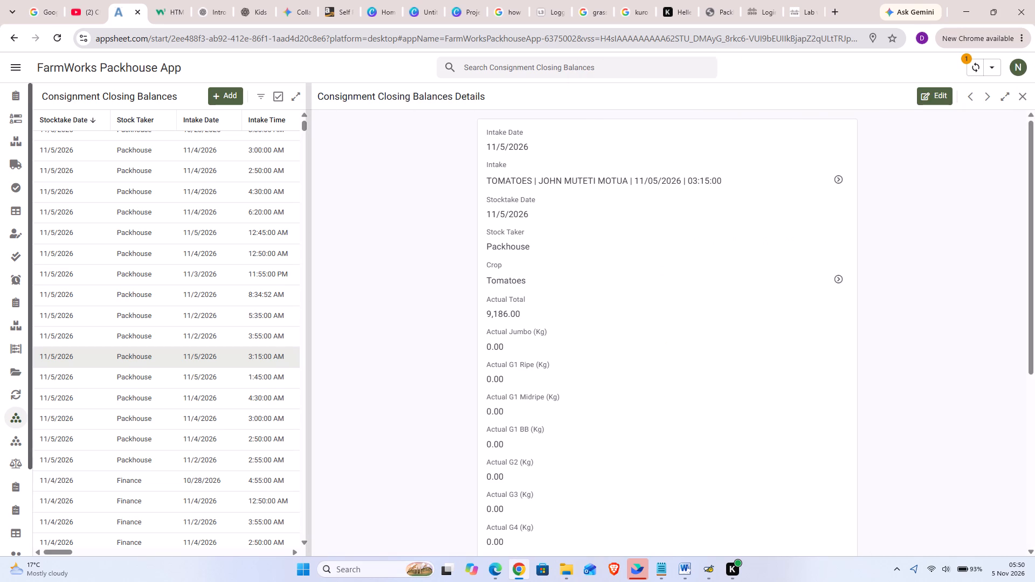
Add a consignment closing balance with intake date 05 Nov 2026 and link the tomato intake of 04:15.
drag(306, 97, 602, 109)
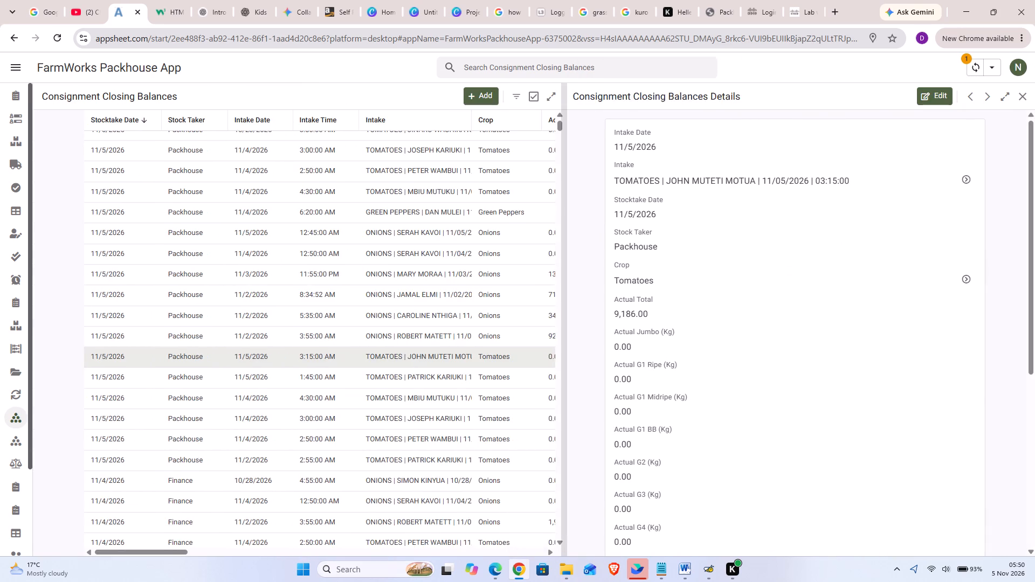
drag(602, 109, 644, 116)
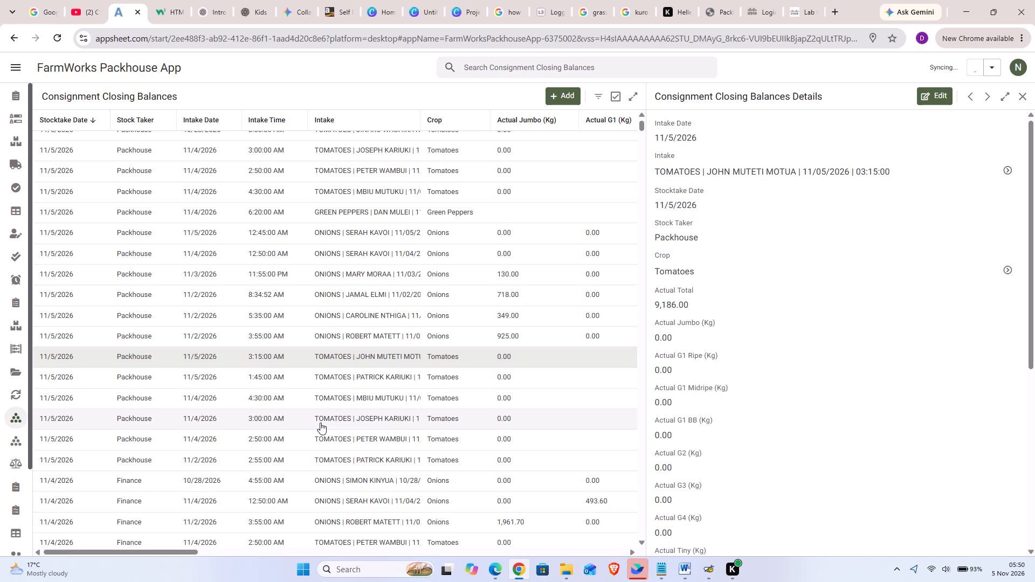
scroll(320, 422, up, 7)
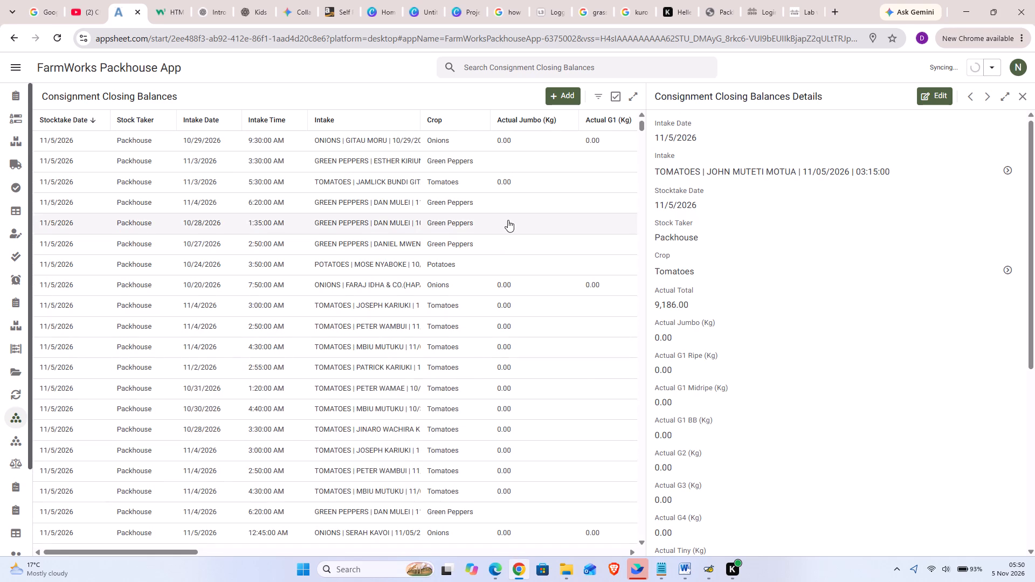
click(567, 98)
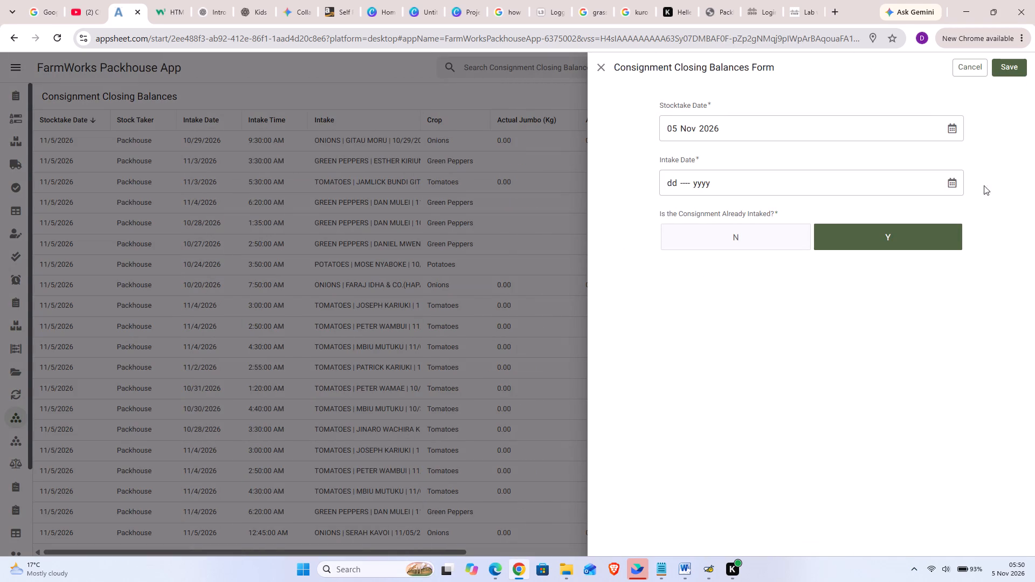
click(946, 182)
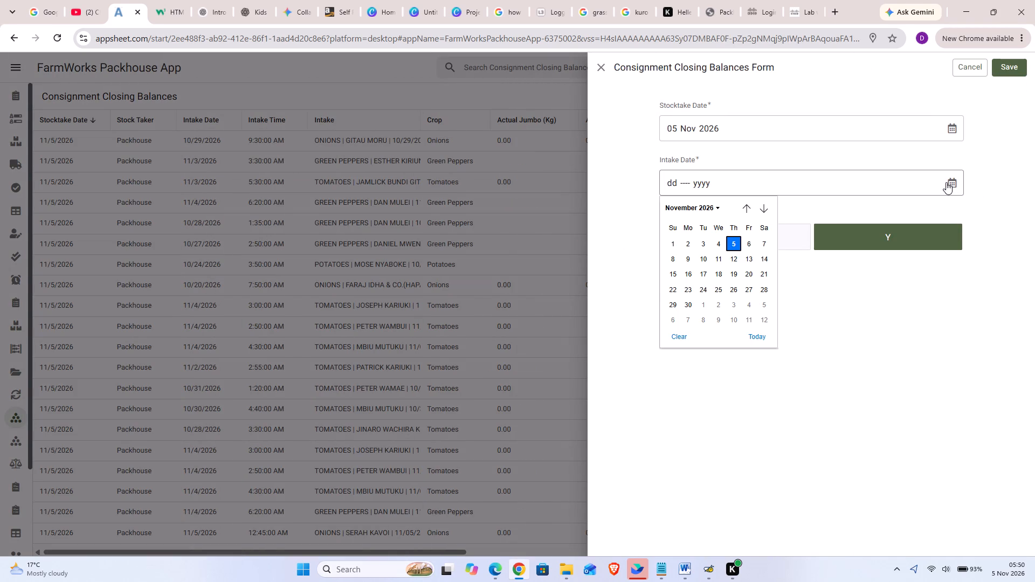
key(Return)
click(937, 244)
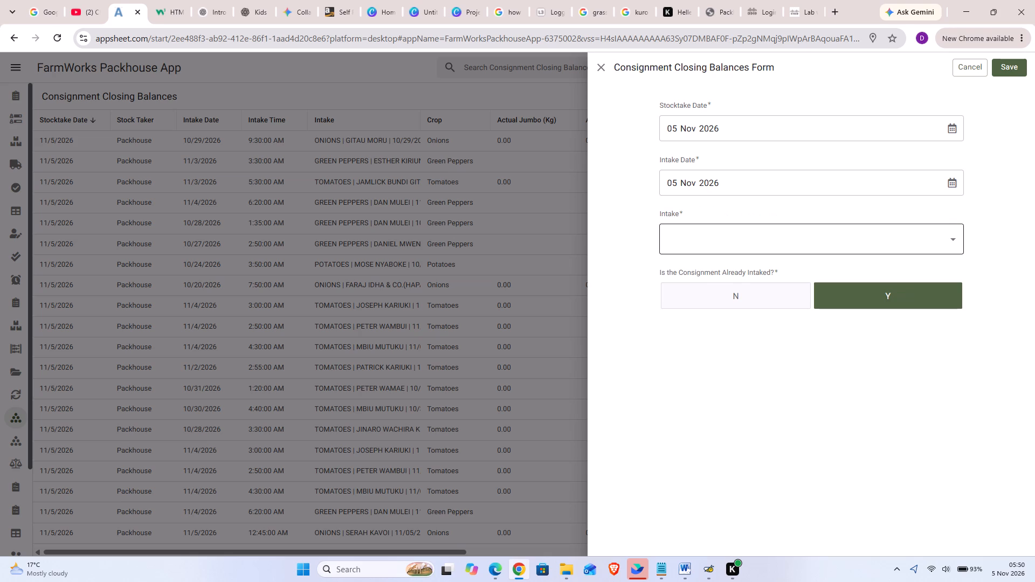
click(937, 244)
click(953, 235)
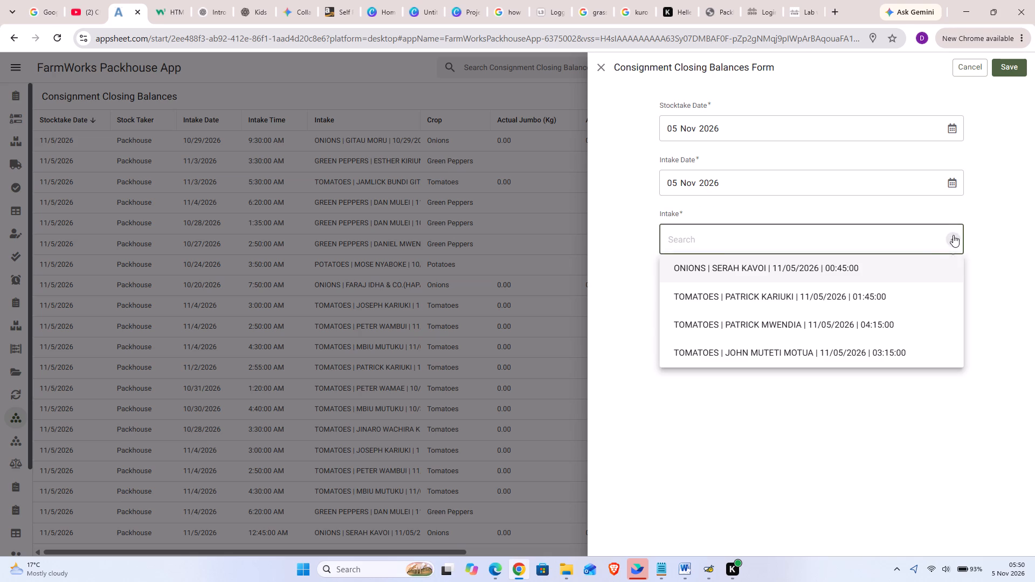
click(762, 318)
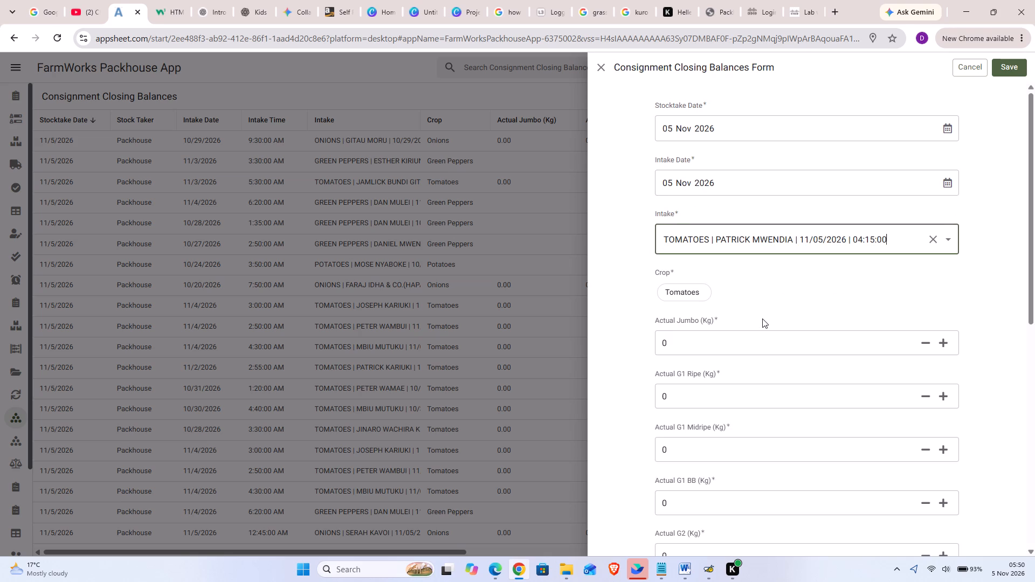
Set Actual Ungraded to 9165 kg, taken from the closing stocktake sheet in Edge, and save the closing balance.
scroll(758, 439, down, 10)
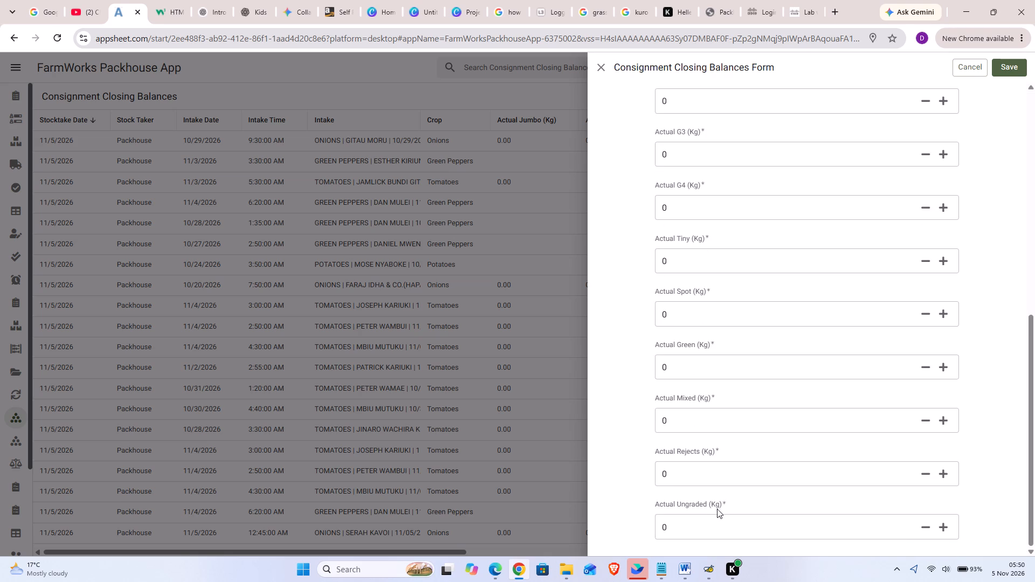
click(707, 524)
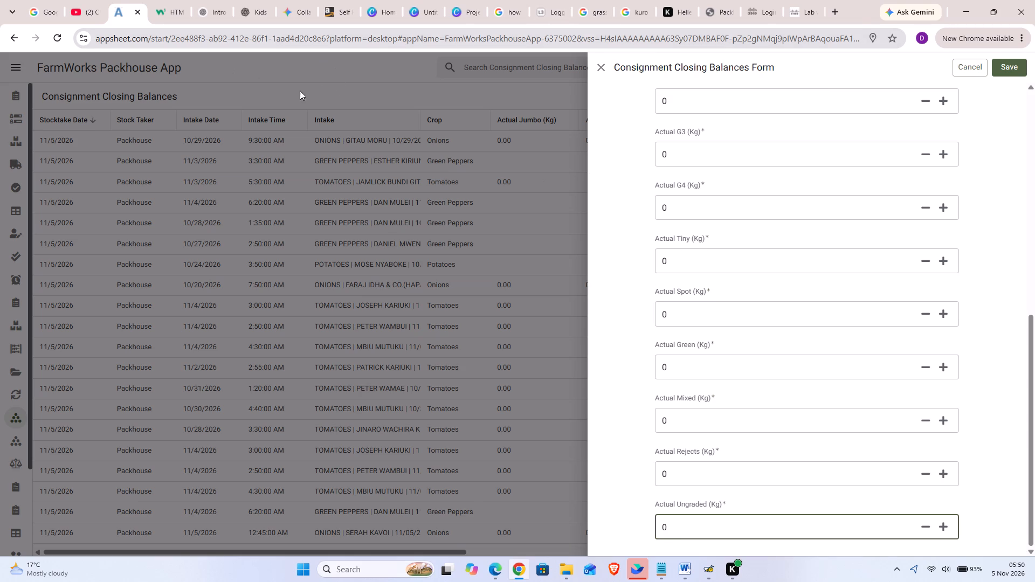
key(alt+Tab)
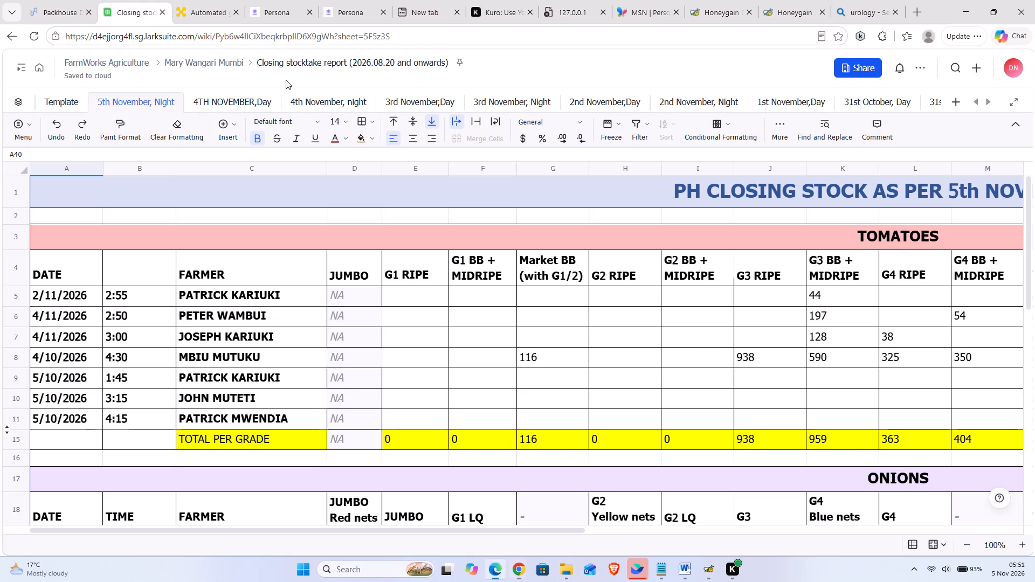
scroll(413, 300, left, 6)
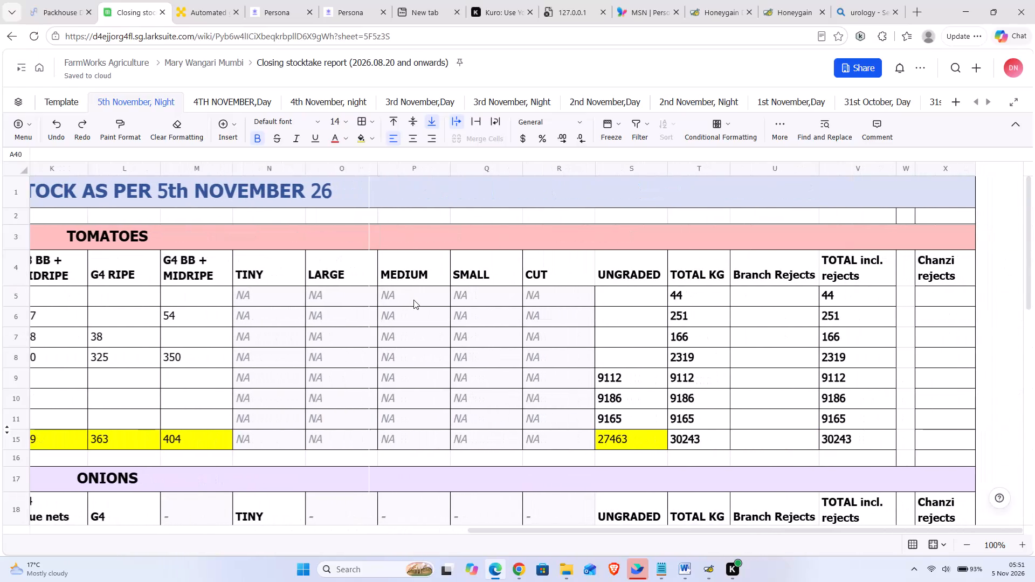
key(alt+Tab)
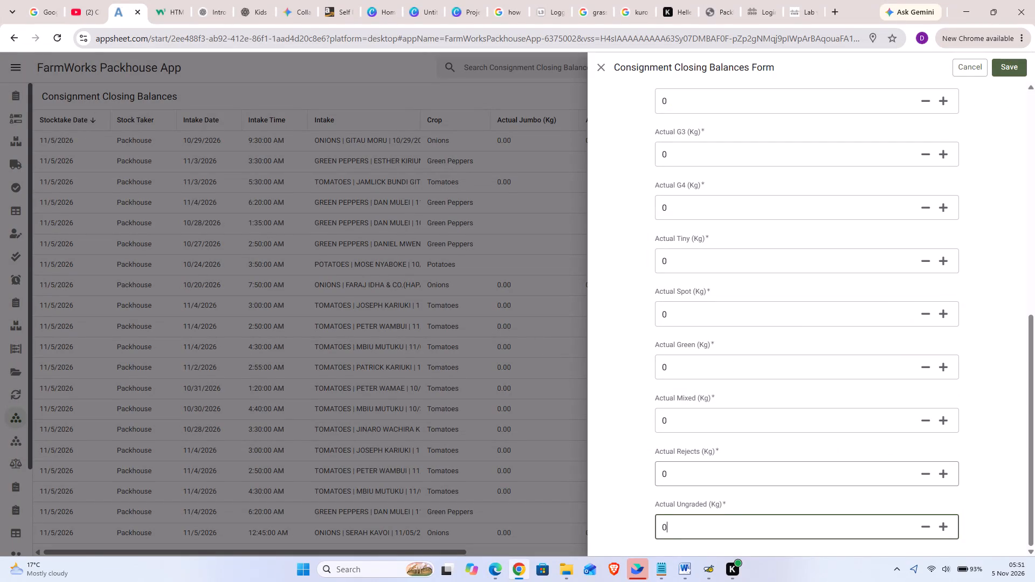
key(BackSpace)
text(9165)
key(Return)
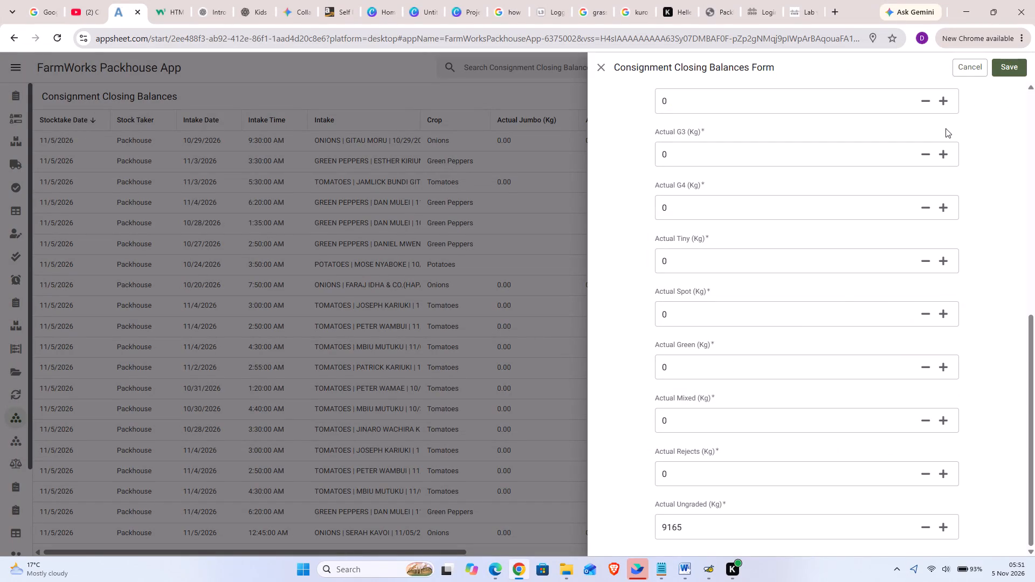
click(1006, 71)
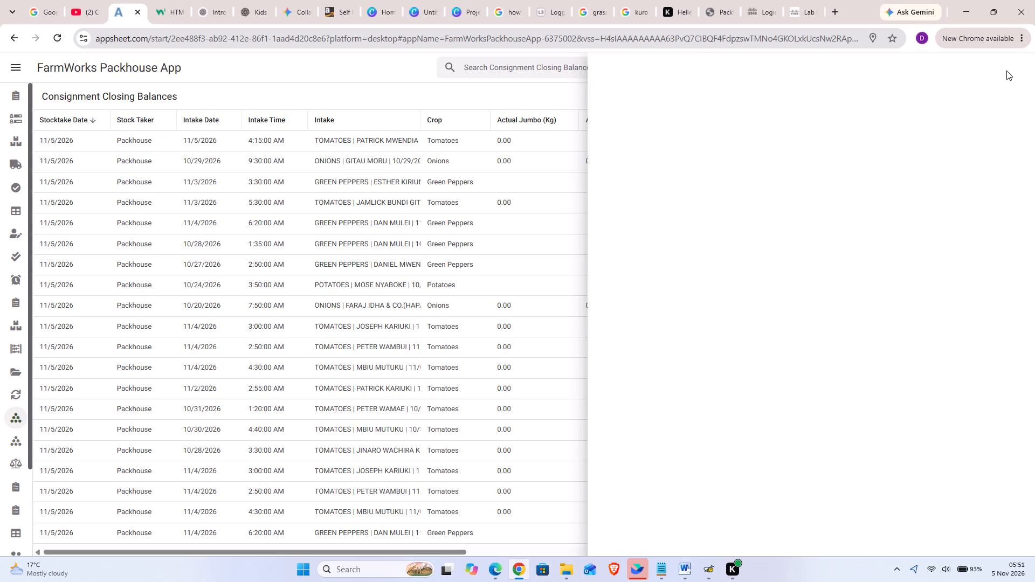
click(965, 100)
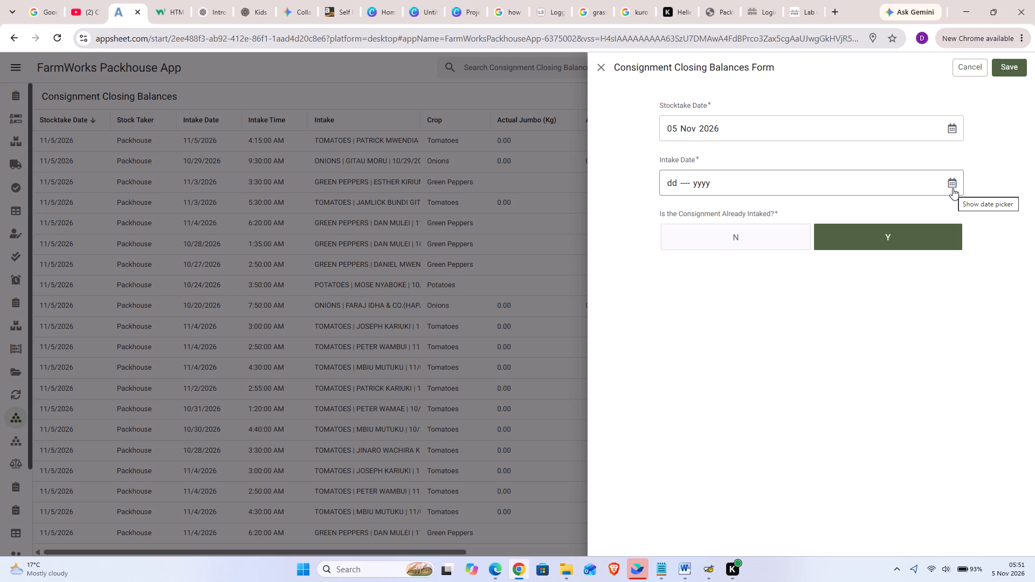
click(601, 67)
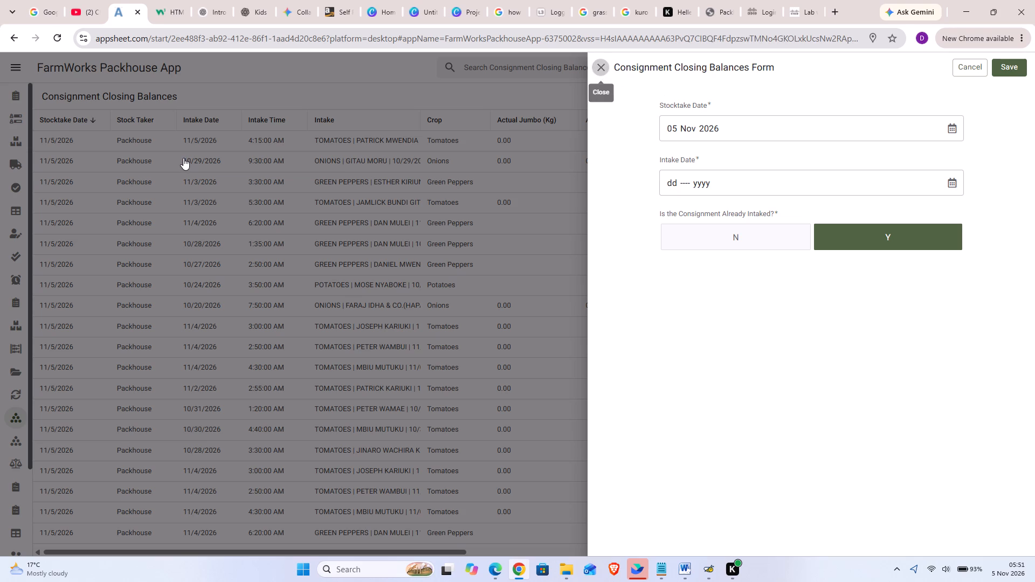
In the 11/5/2026 Closing Stock record, set Actual Tomato Ungraded to the Edge sheet's ungraded total, 27463 kg, save and close the details.
click(16, 283)
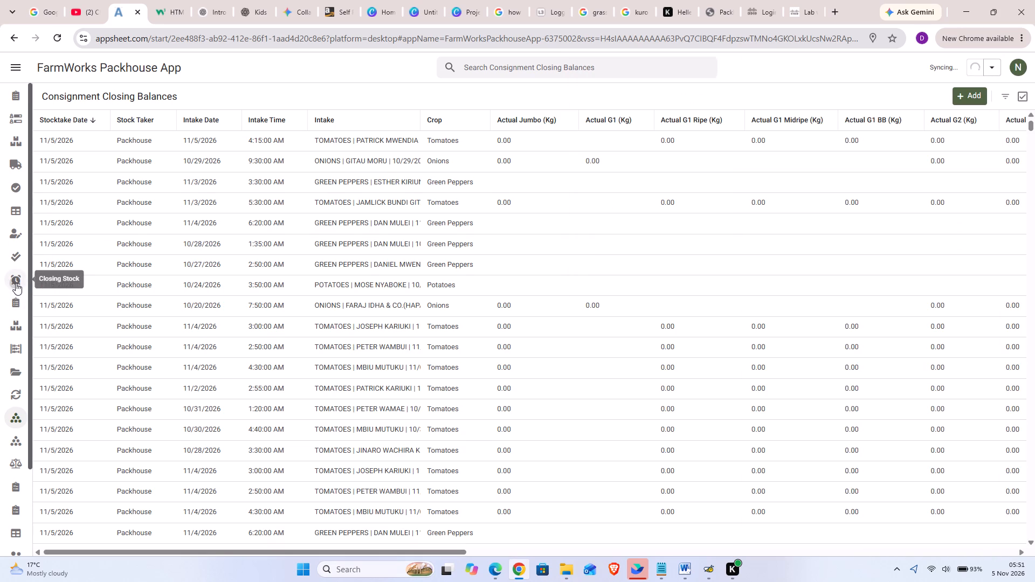
click(495, 573)
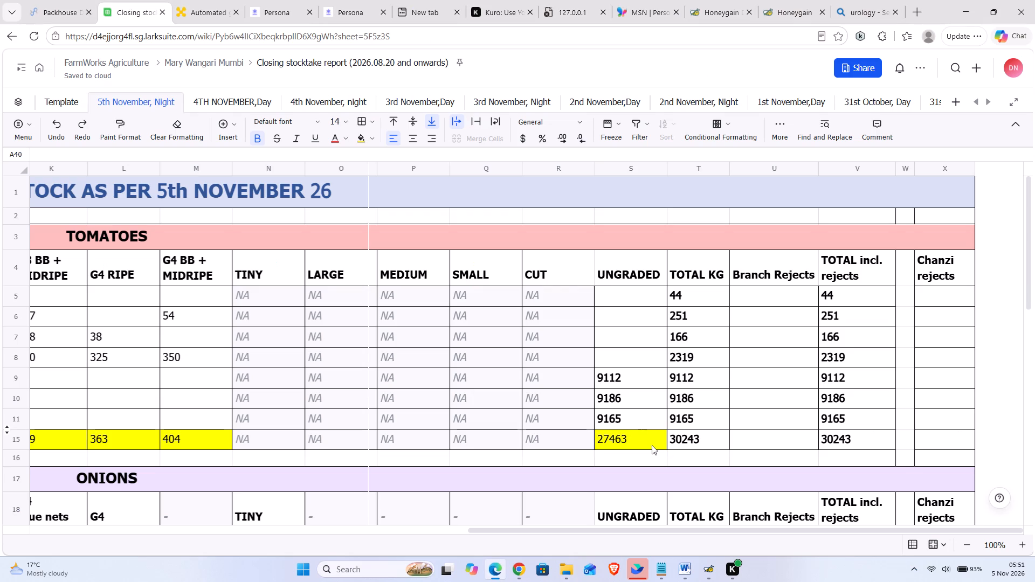
key(alt+Tab)
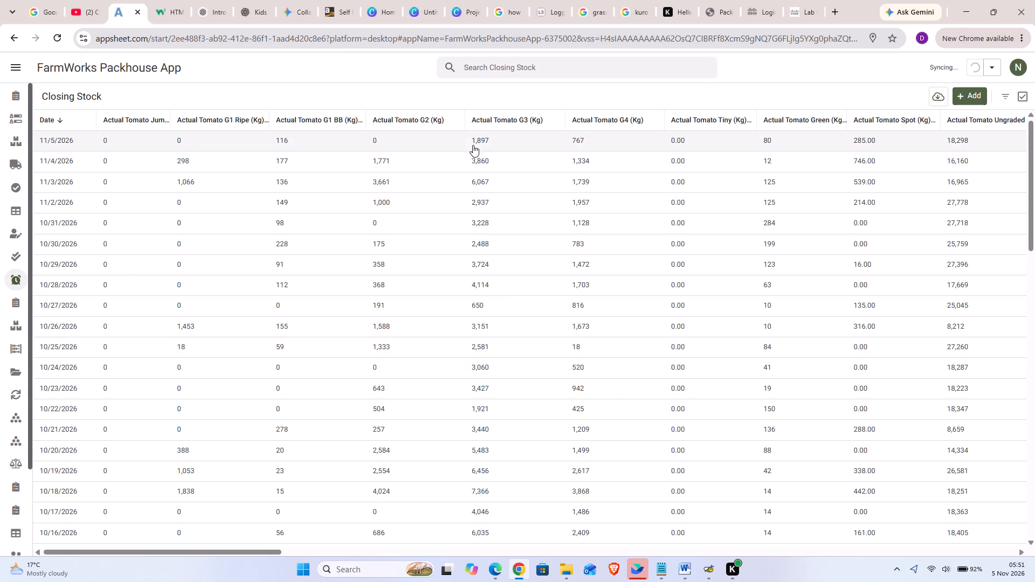
click(533, 142)
click(941, 98)
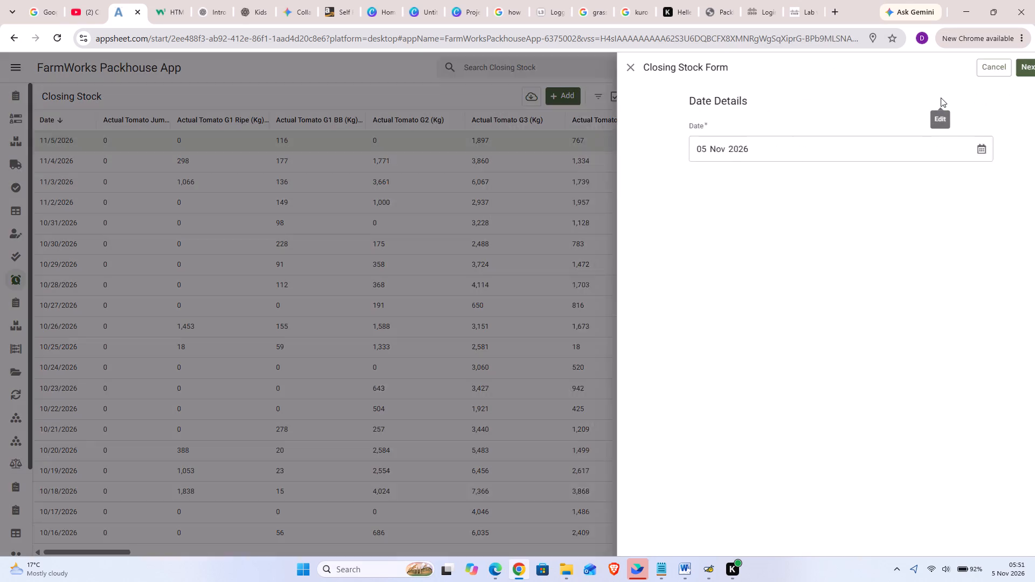
click(1011, 70)
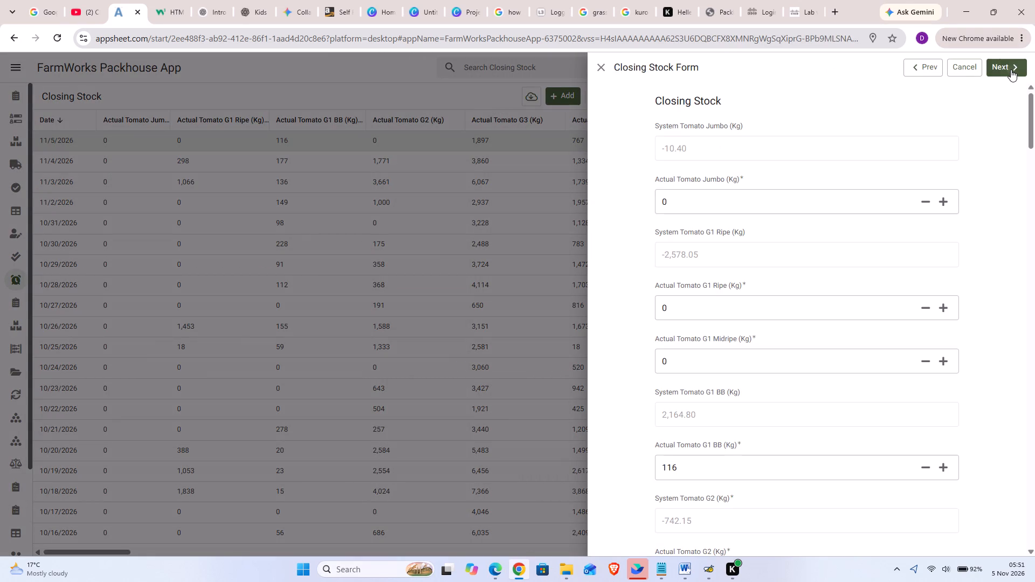
scroll(873, 269, down, 7)
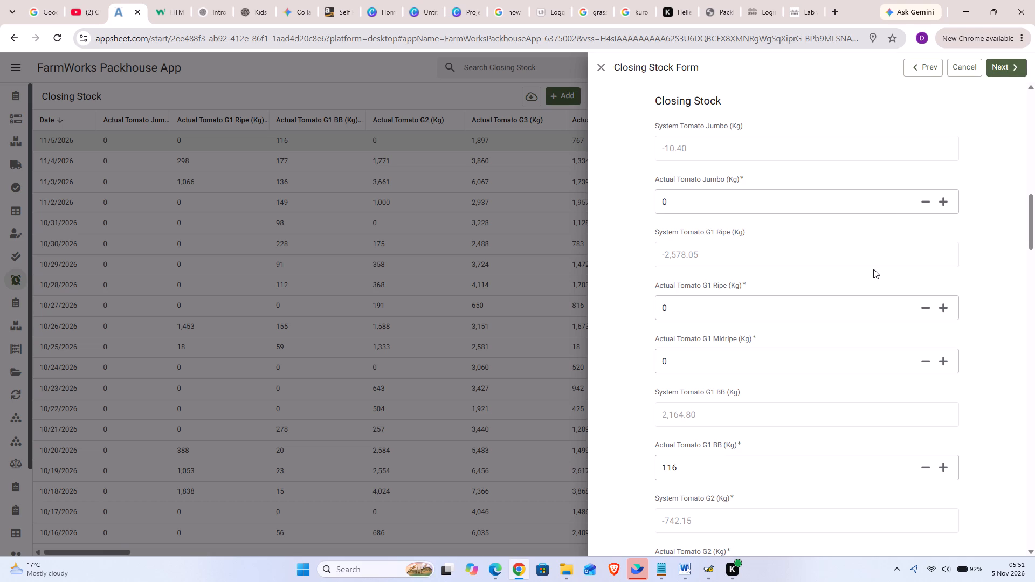
scroll(873, 269, down, 11)
scroll(873, 269, up, 11)
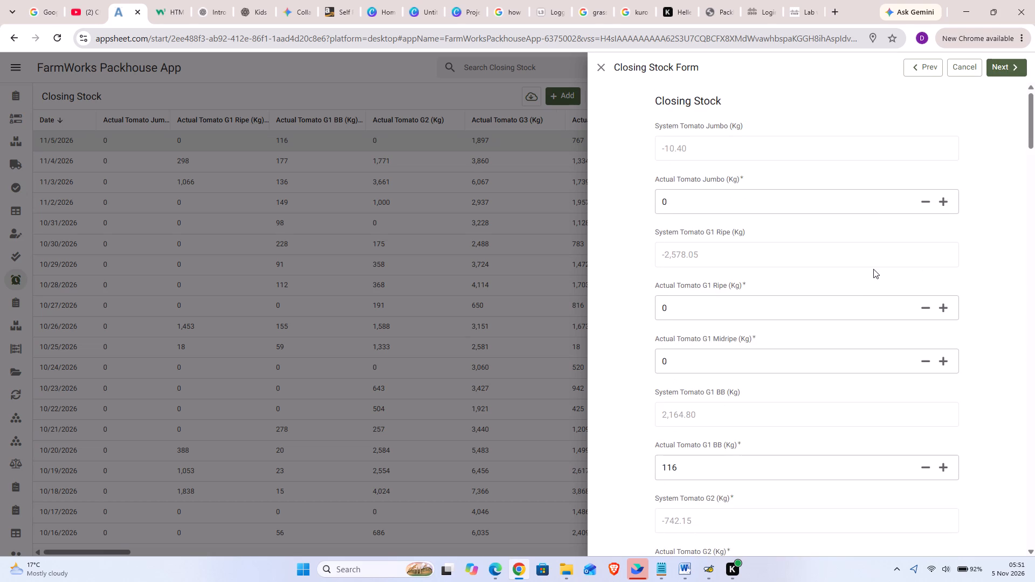
scroll(873, 269, down, 4)
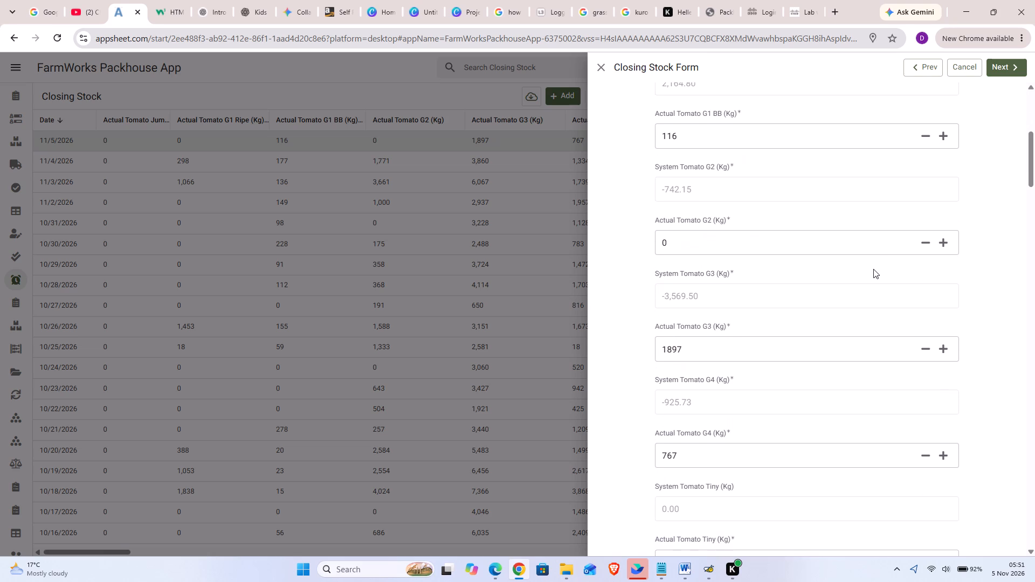
scroll(797, 370, down, 4)
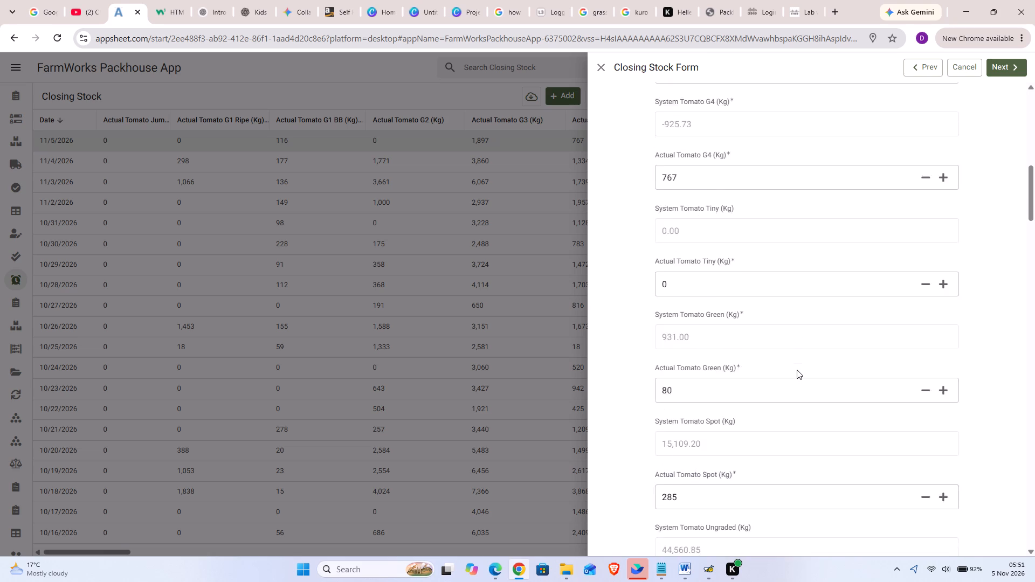
scroll(797, 370, down, 4)
drag(695, 361, 572, 378)
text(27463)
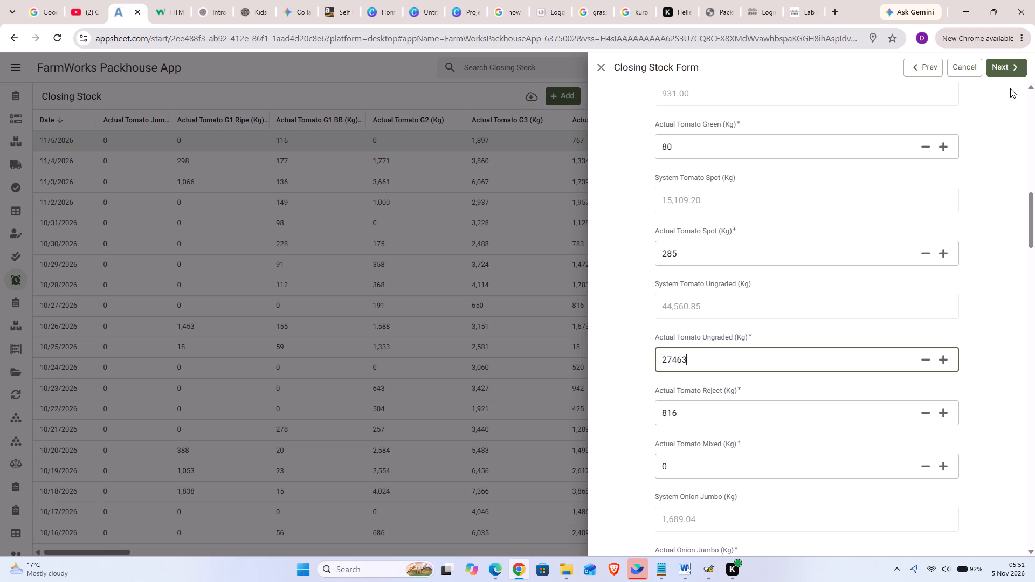
click(1007, 70)
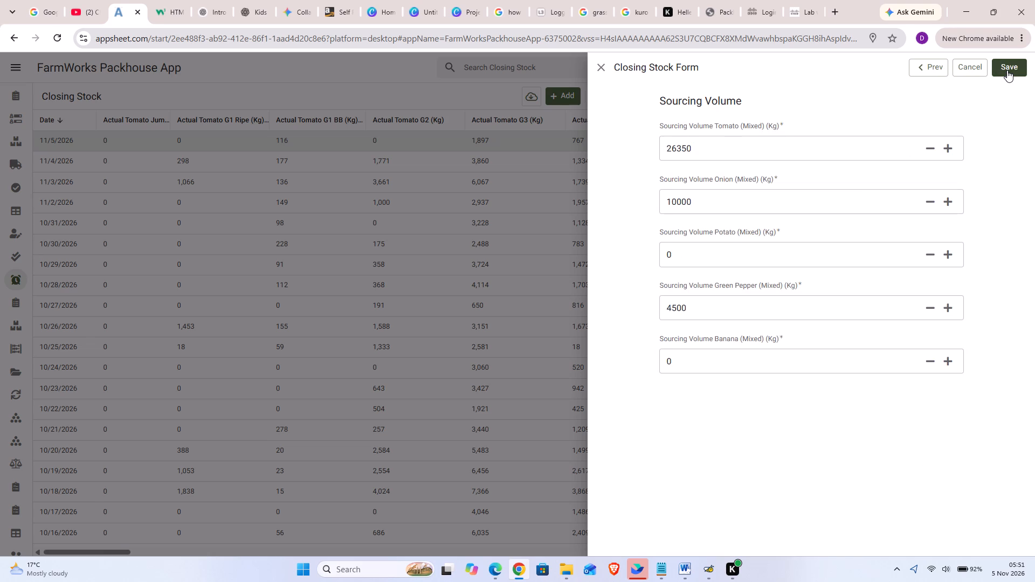
click(1007, 70)
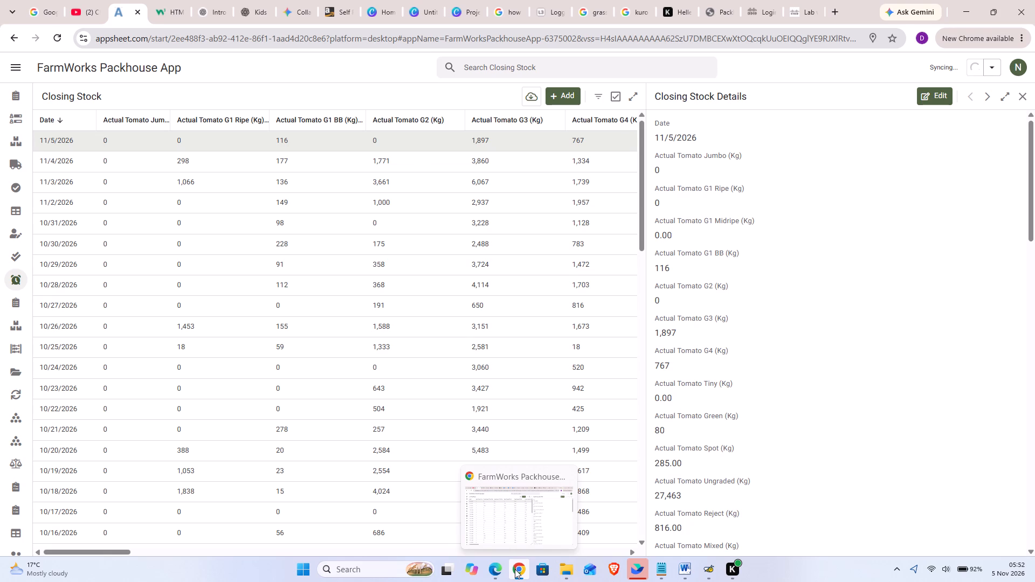
key(alt+Tab)
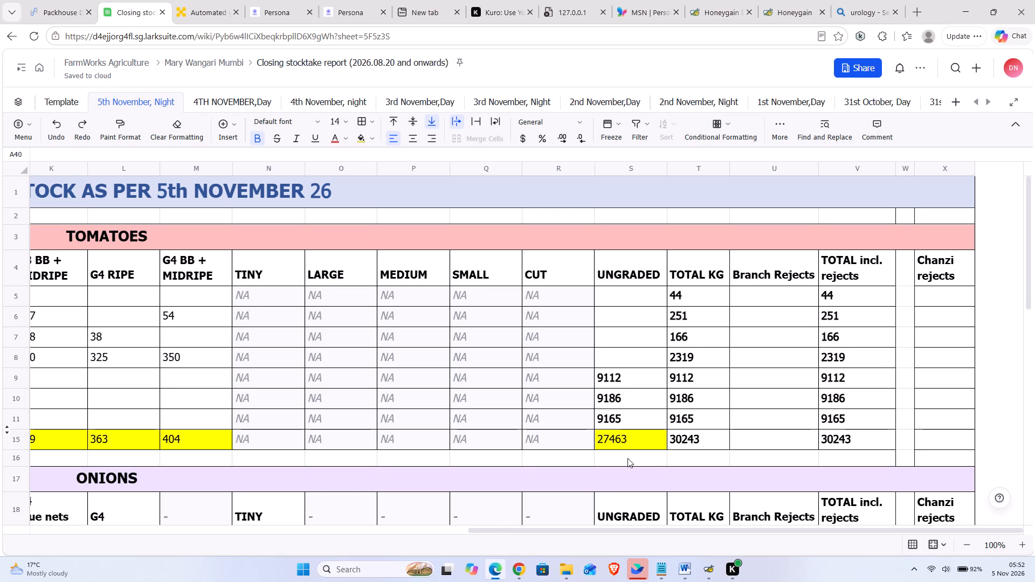
key(alt+Tab)
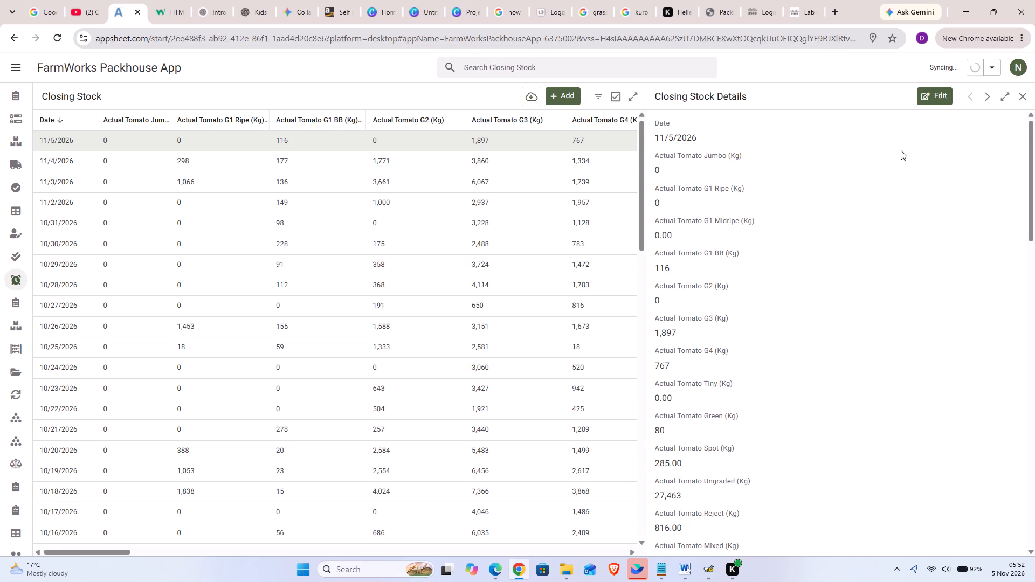
click(1023, 94)
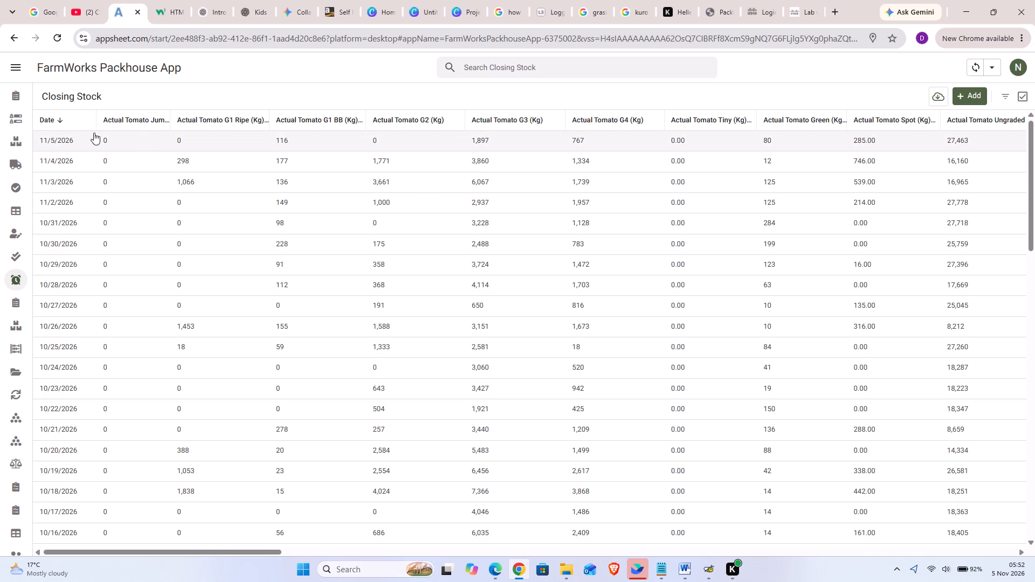
Check the Intakes list in the FarmWorks Packhouse App against the details of the 05:00 onion intake in PackhouseGo.
click(17, 98)
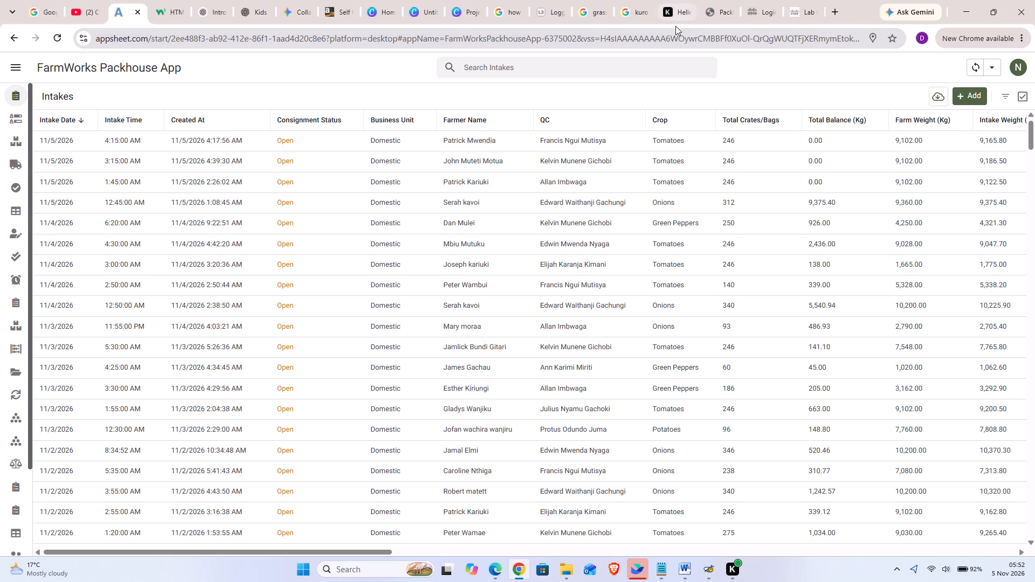
click(719, 15)
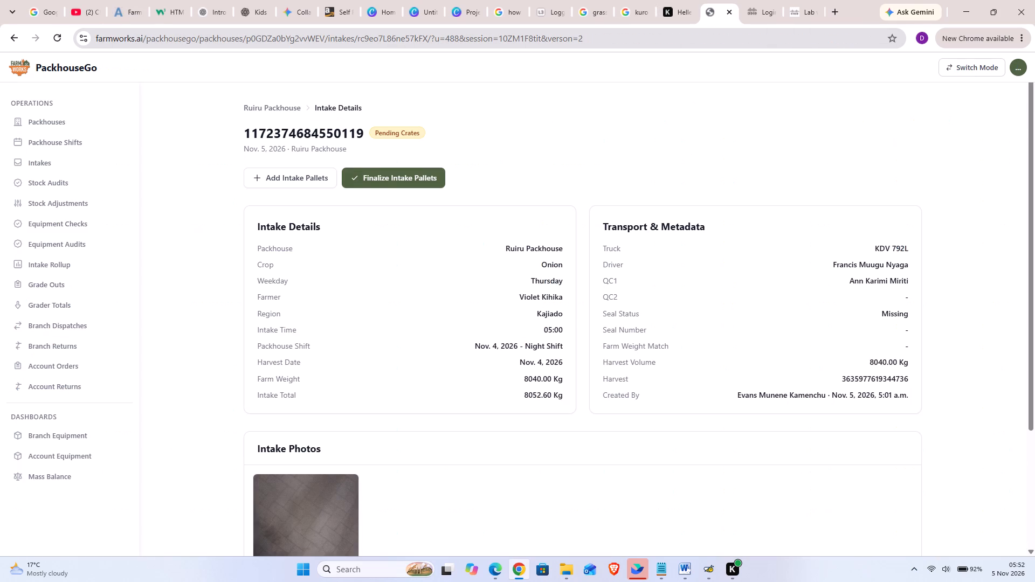
scroll(530, 376, down, 7)
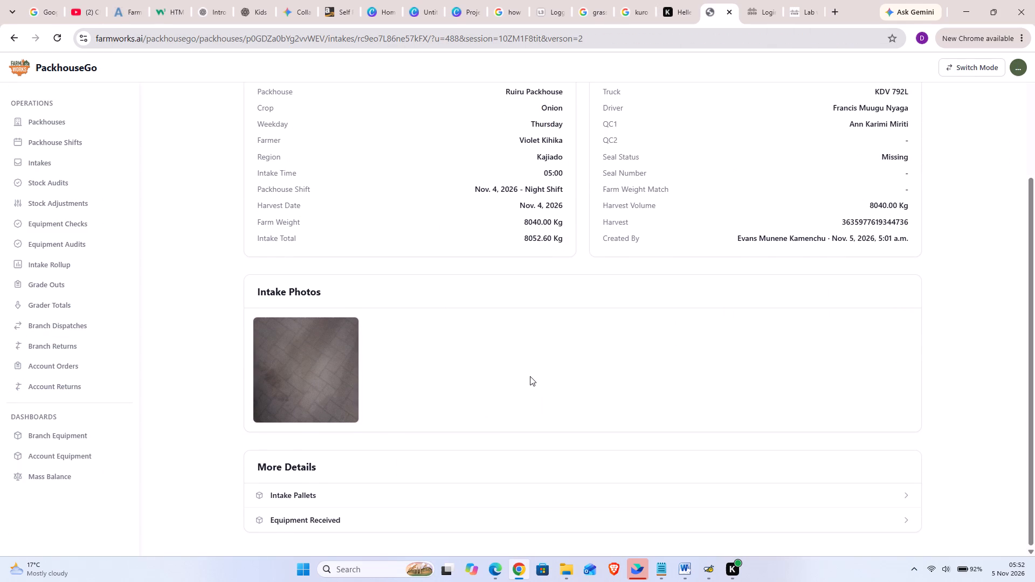
scroll(530, 376, up, 3)
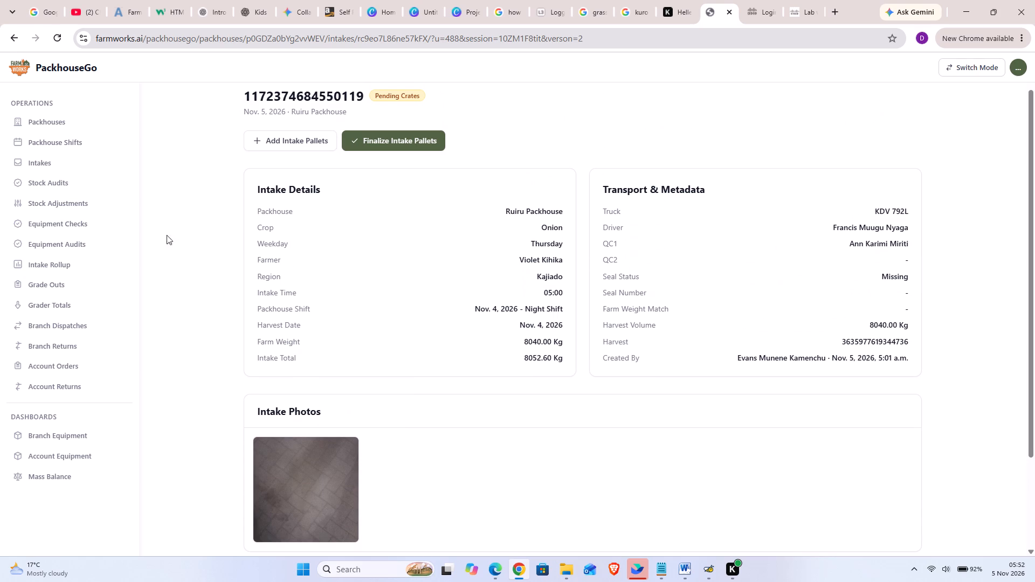
Review the 5 November 2026 grade outs and the list of branch dispatches in PackhouseGo.
click(55, 292)
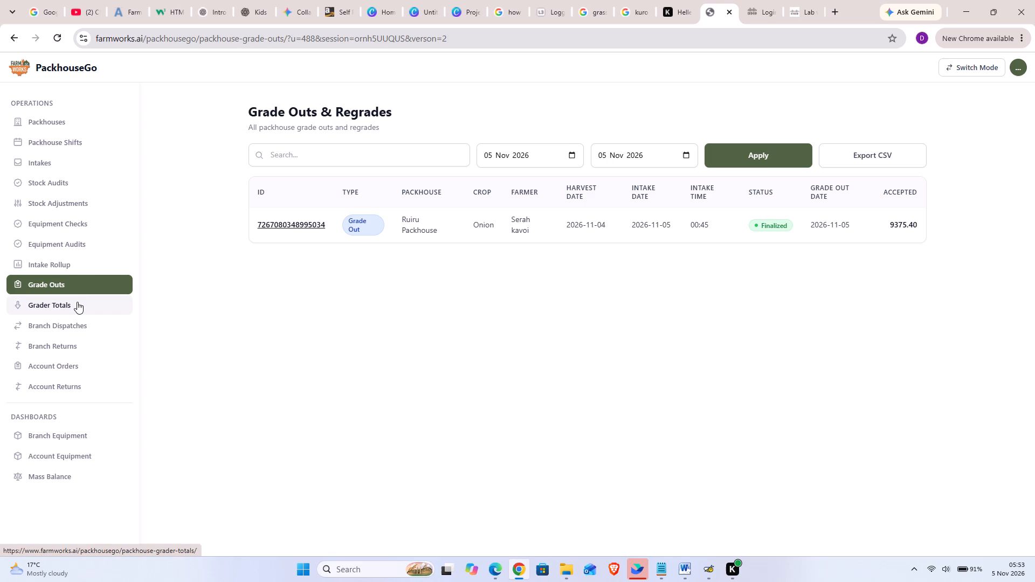
click(77, 330)
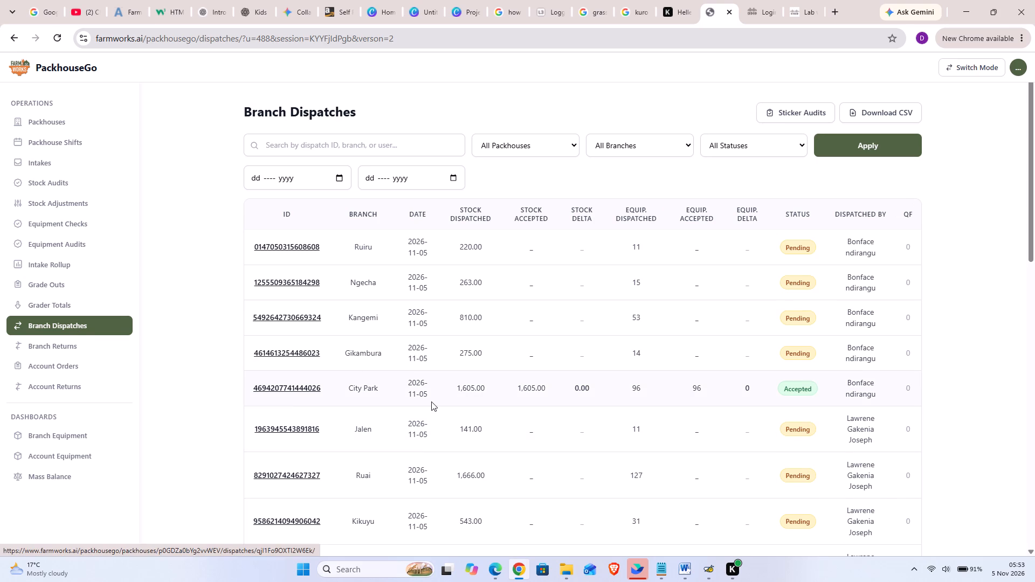
scroll(583, 407, down, 2)
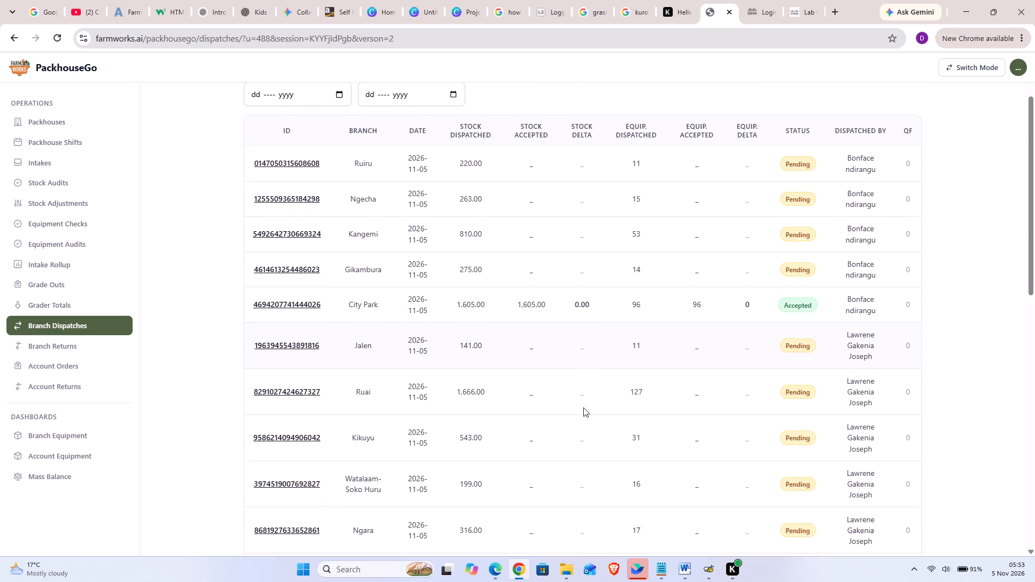
scroll(583, 407, down, 5)
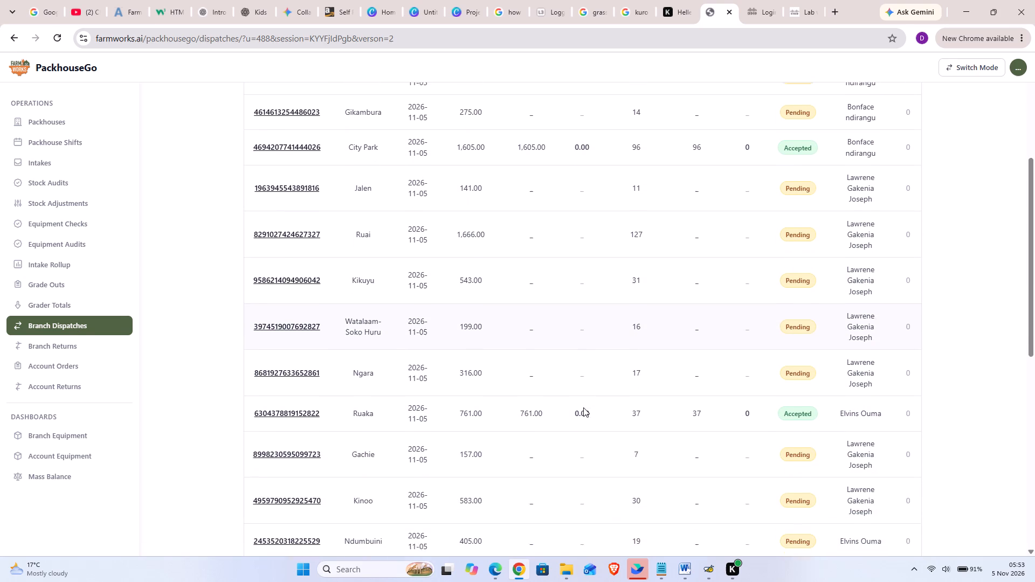
scroll(583, 407, down, 1)
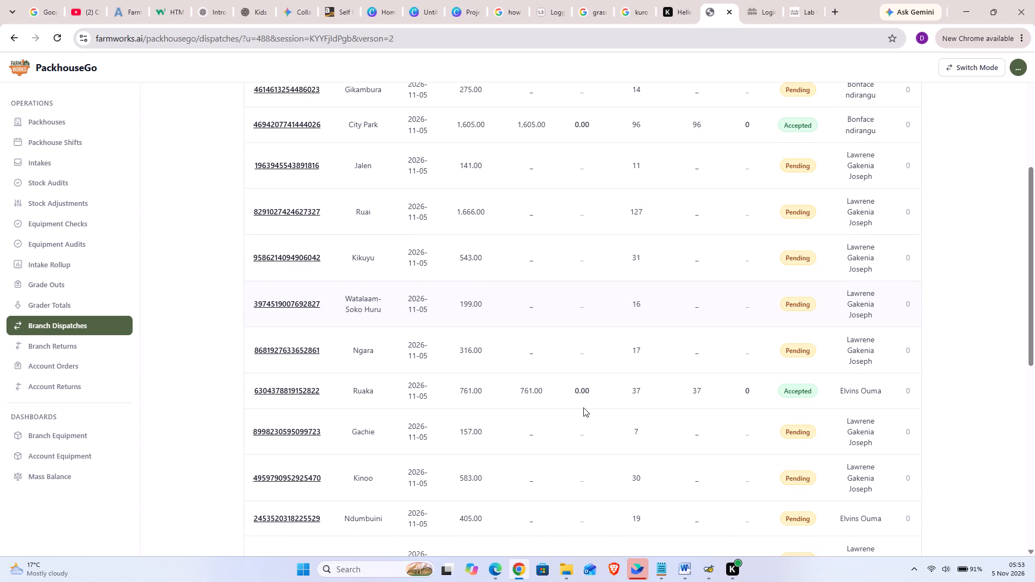
scroll(583, 407, down, 5)
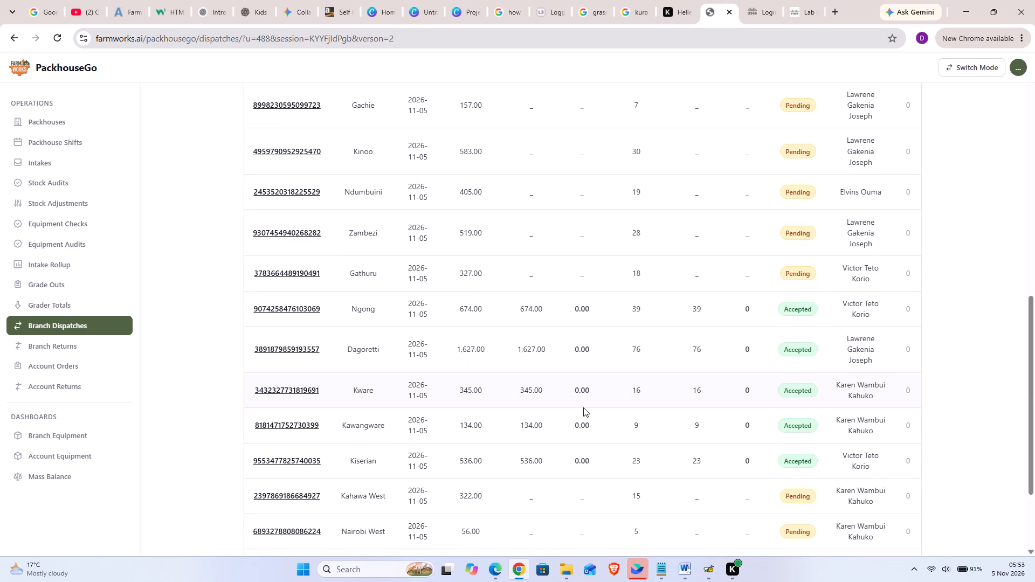
scroll(583, 407, down, 2)
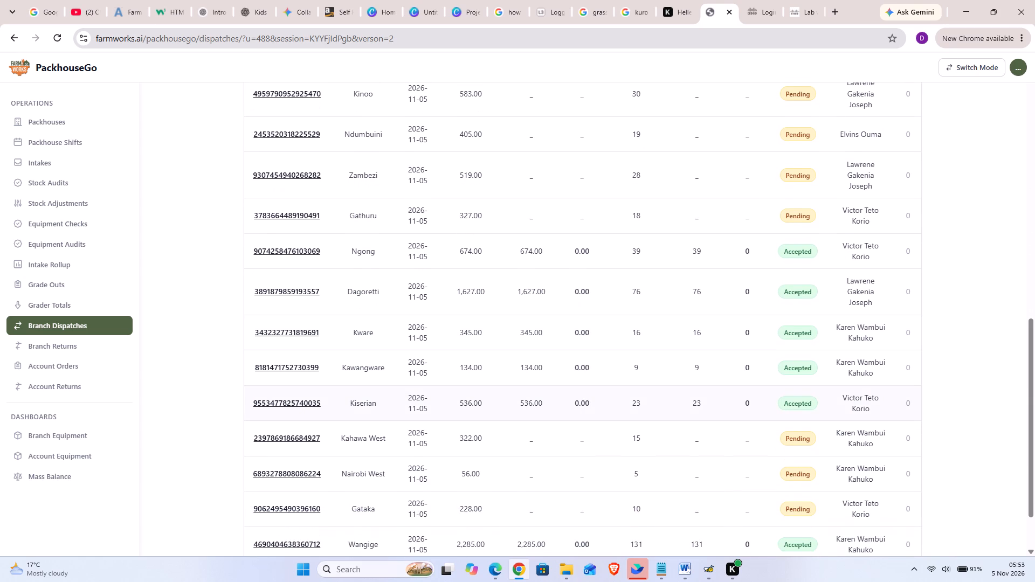
scroll(583, 407, down, 1)
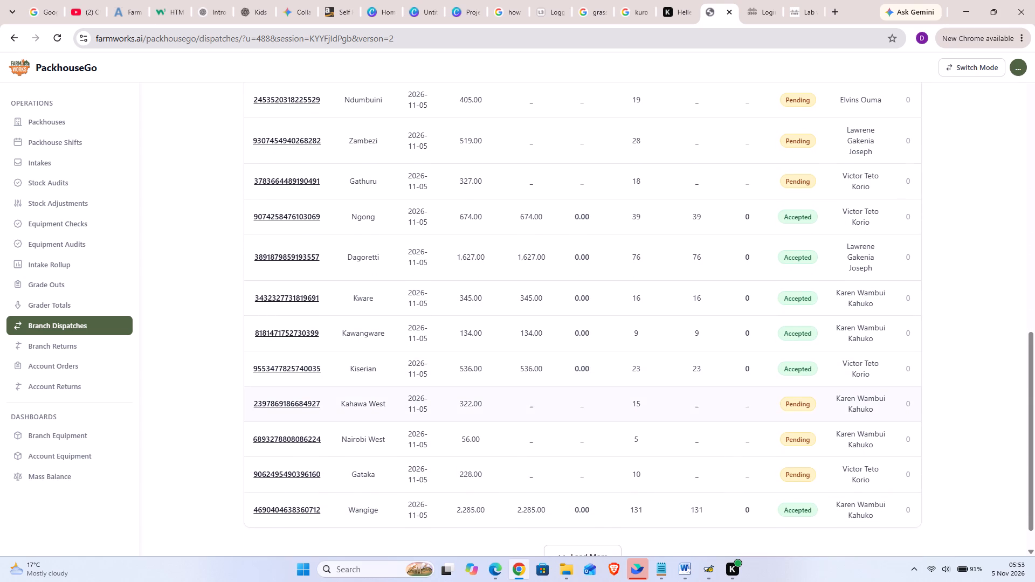
scroll(583, 407, down, 1)
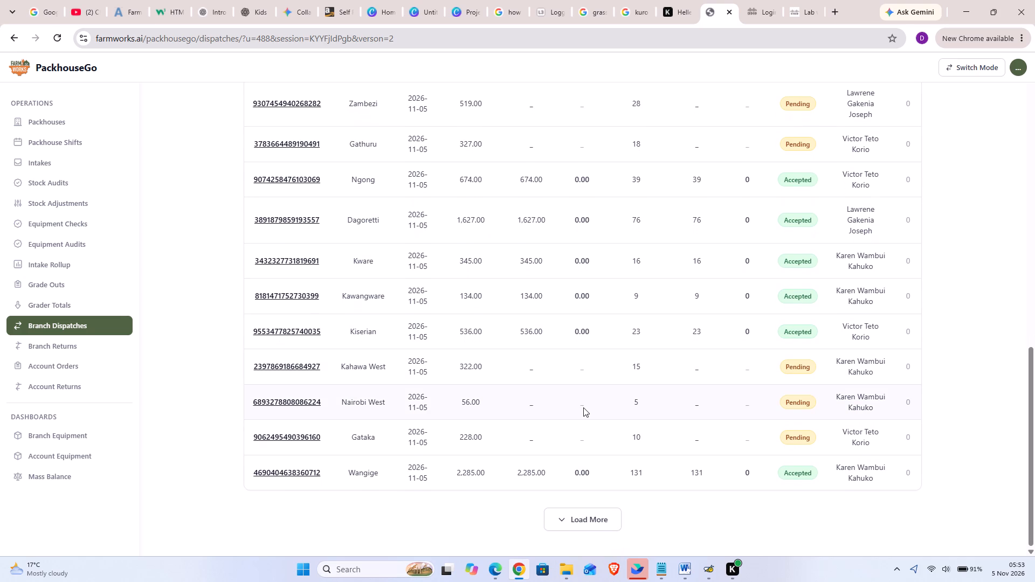
scroll(583, 407, up, 10)
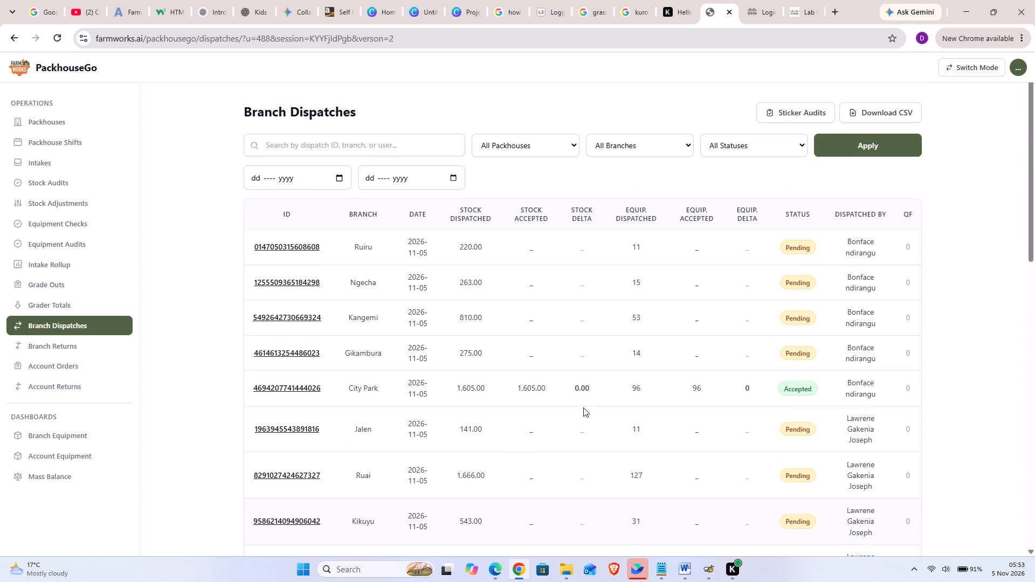
Review the branch returns and the account orders, examining order dates, stages and the ordered, dispatched and accepted weights.
click(76, 345)
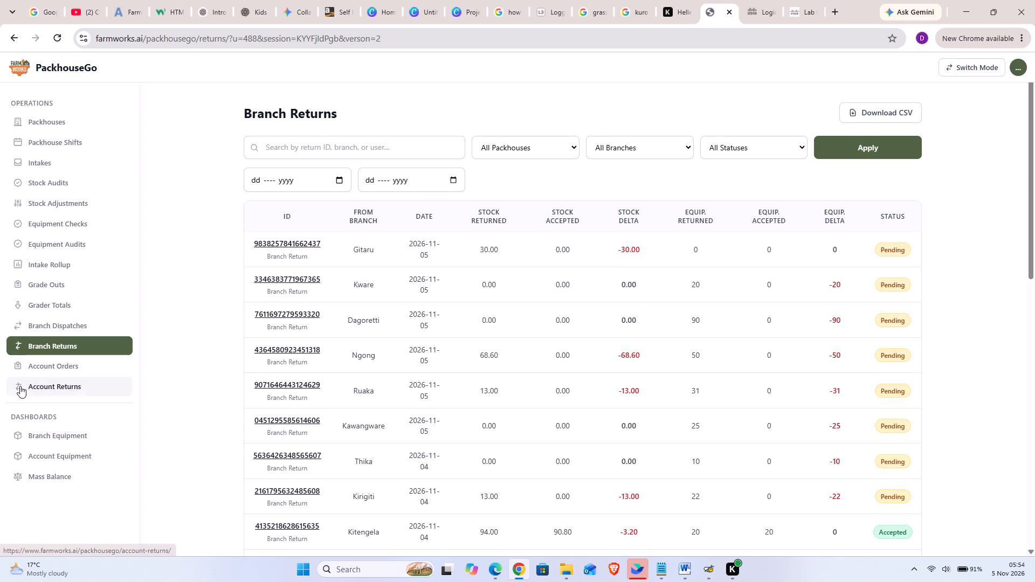
click(68, 367)
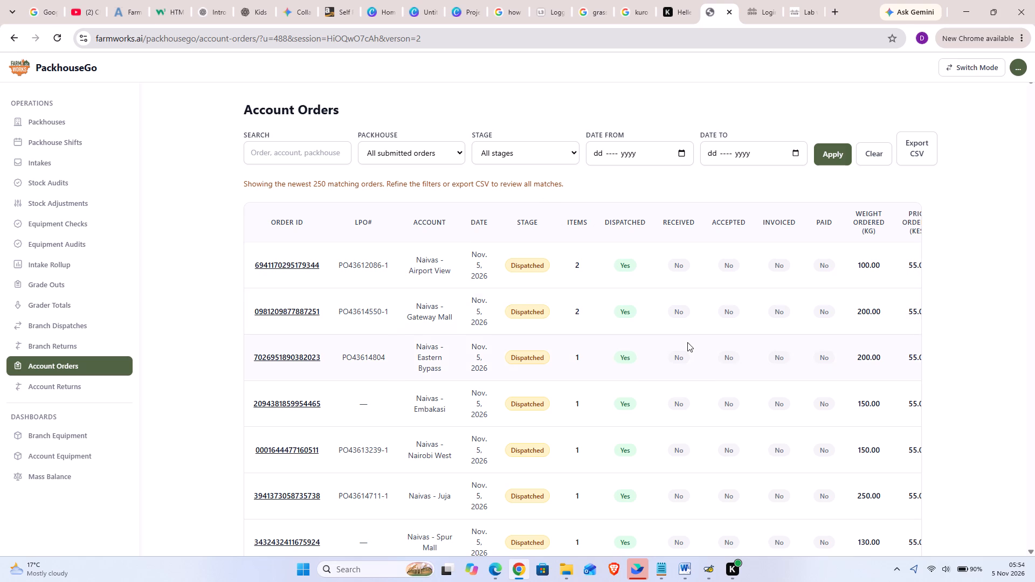
scroll(687, 342, left, 5)
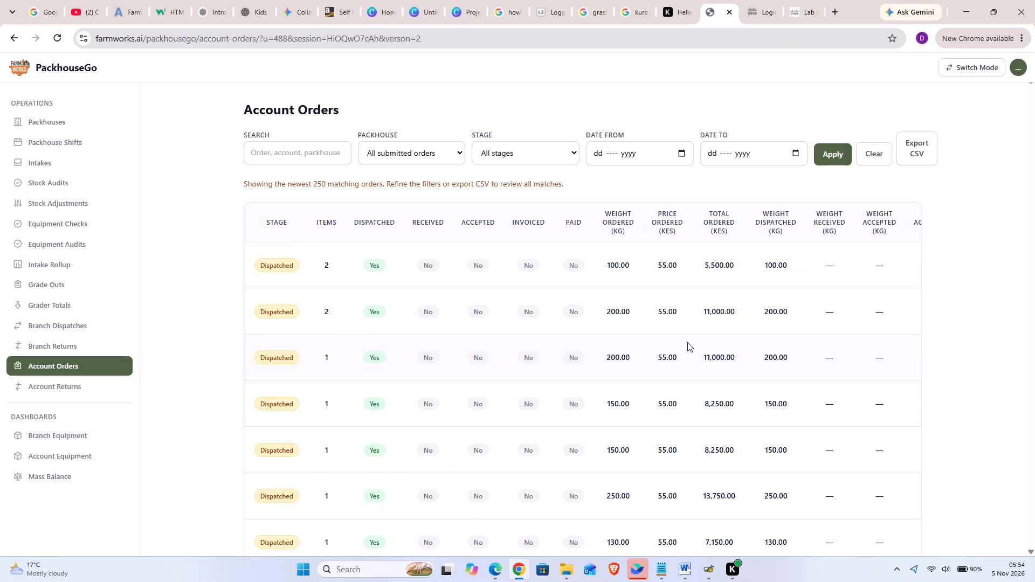
scroll(687, 342, left, 1)
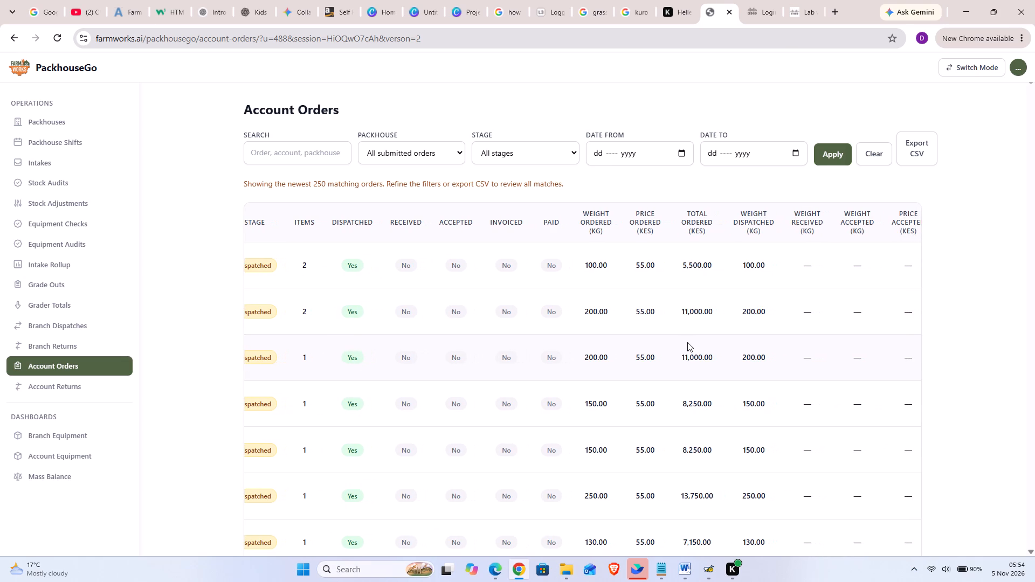
scroll(687, 342, right, 3)
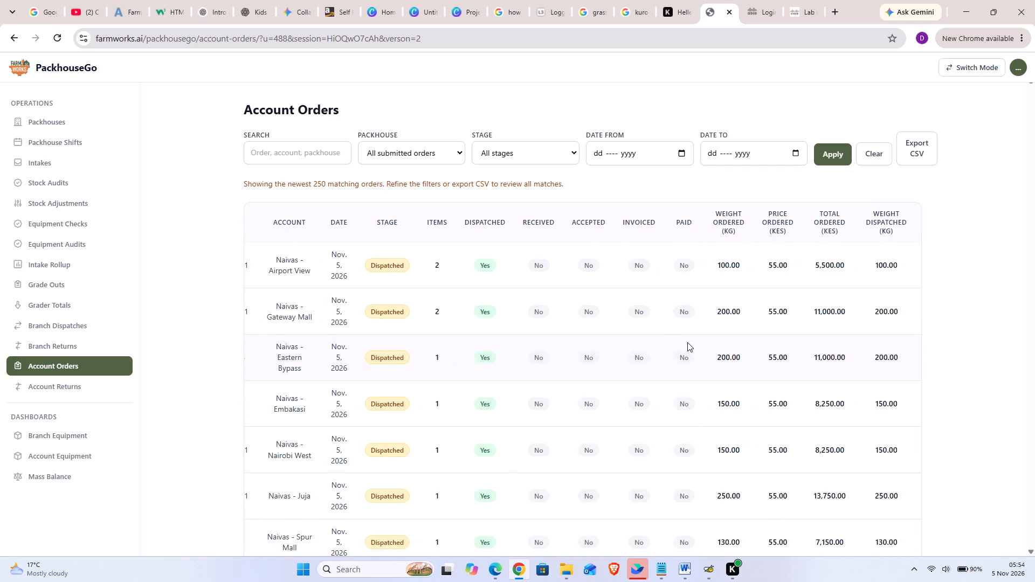
scroll(687, 342, right, 2)
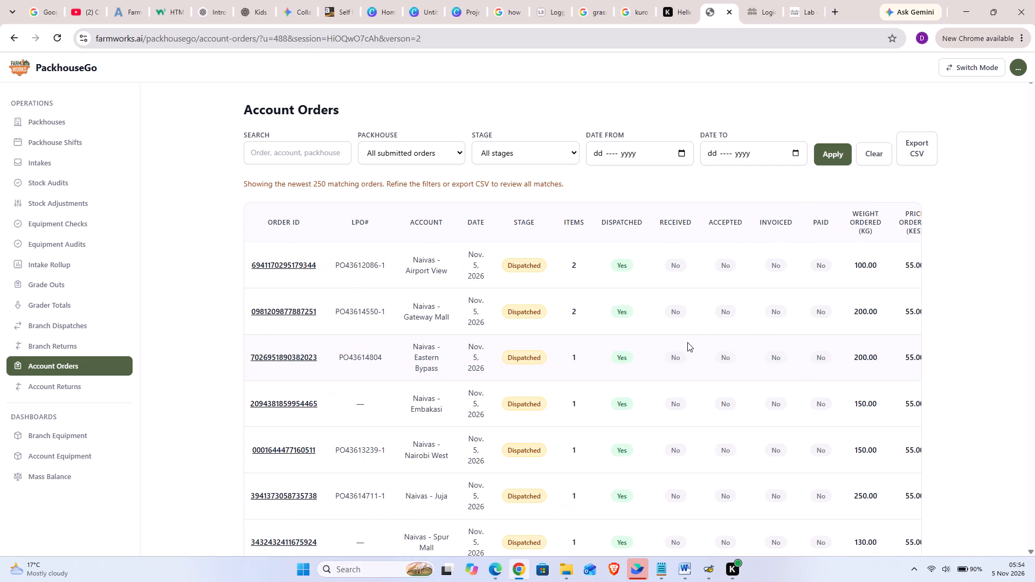
scroll(687, 342, left, 3)
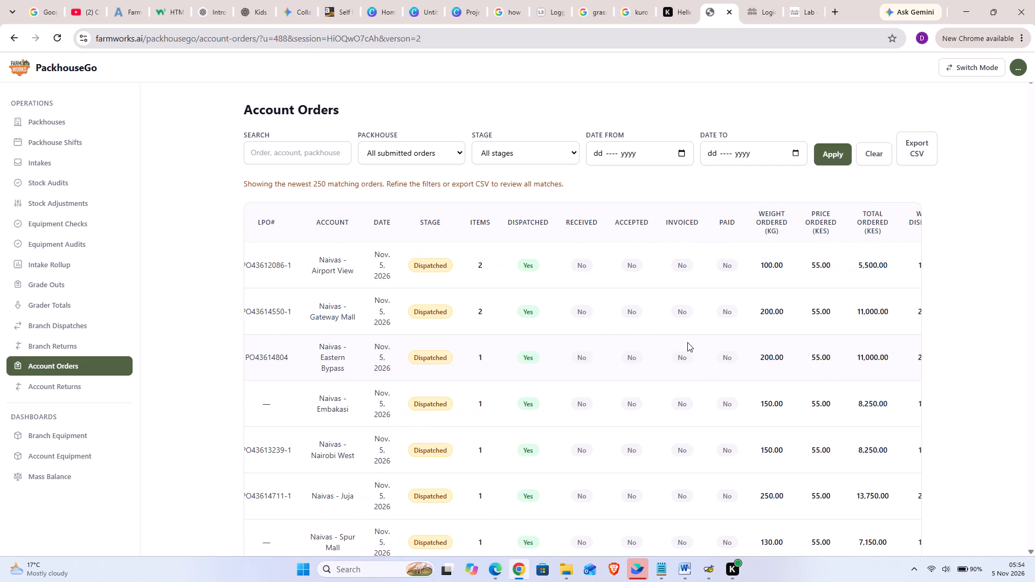
scroll(687, 342, left, 4)
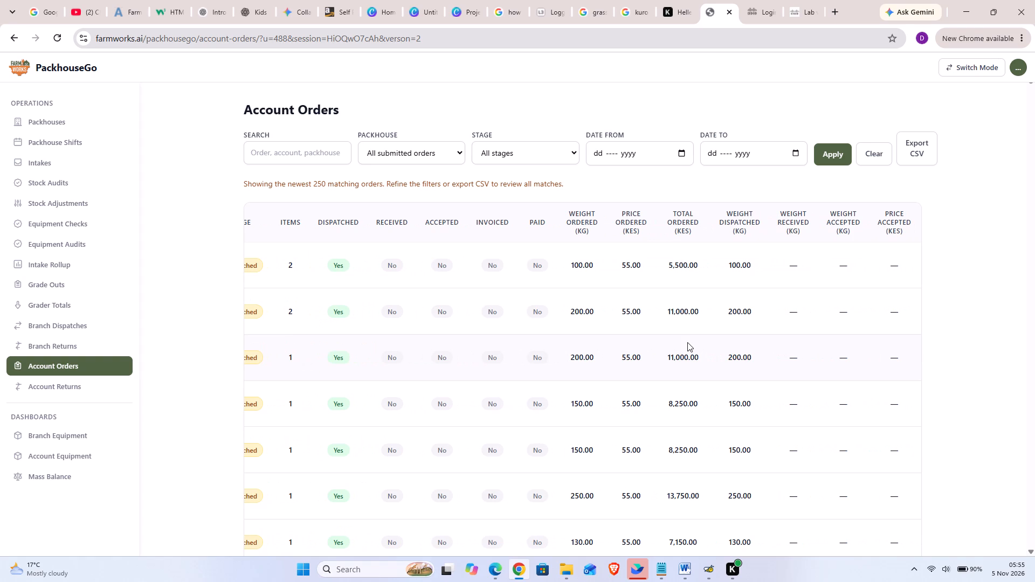
scroll(687, 342, down, 1)
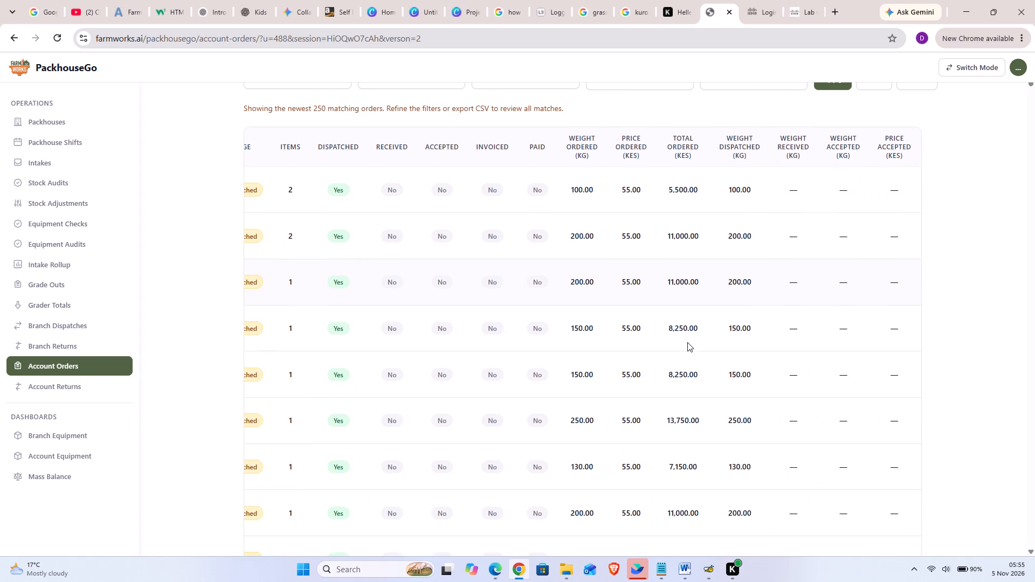
scroll(687, 342, down, 8)
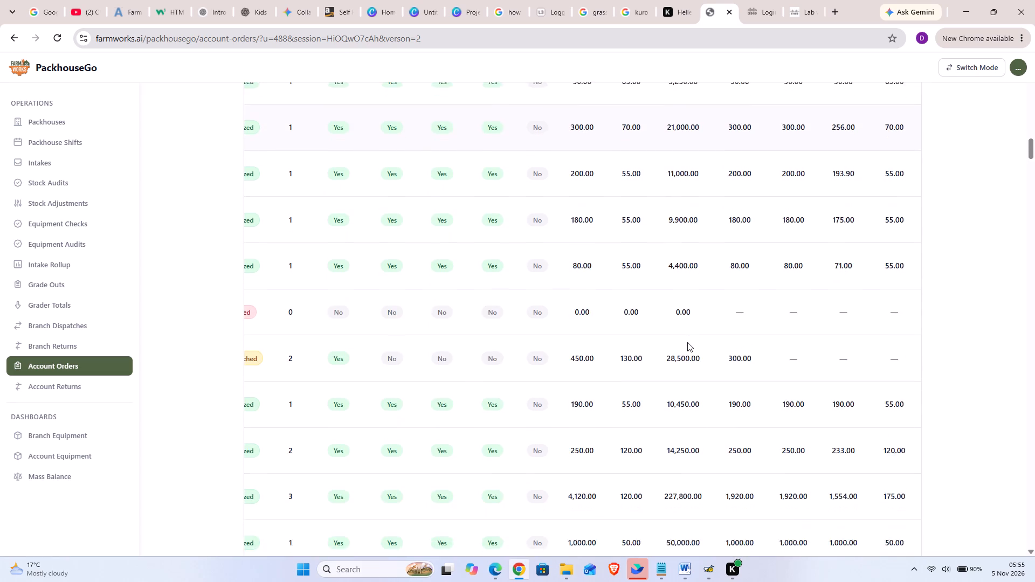
scroll(687, 342, down, 8)
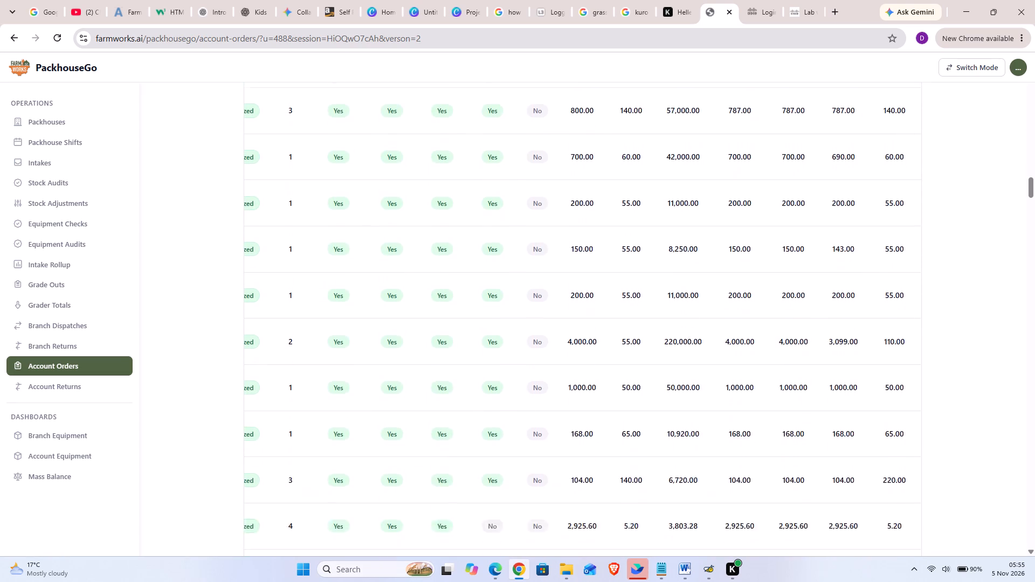
scroll(687, 342, down, 4)
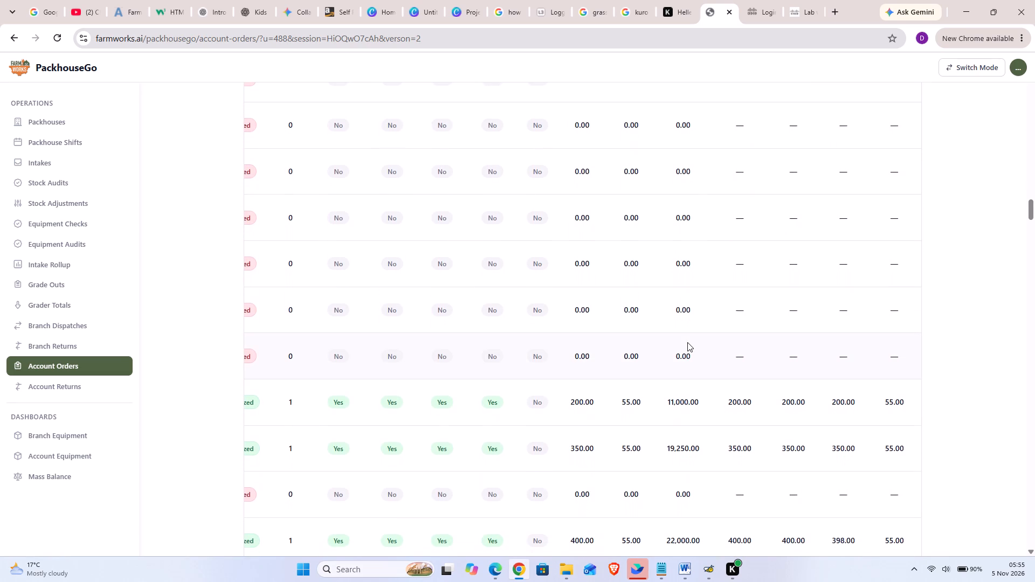
scroll(687, 342, right, 5)
scroll(687, 342, up, 1)
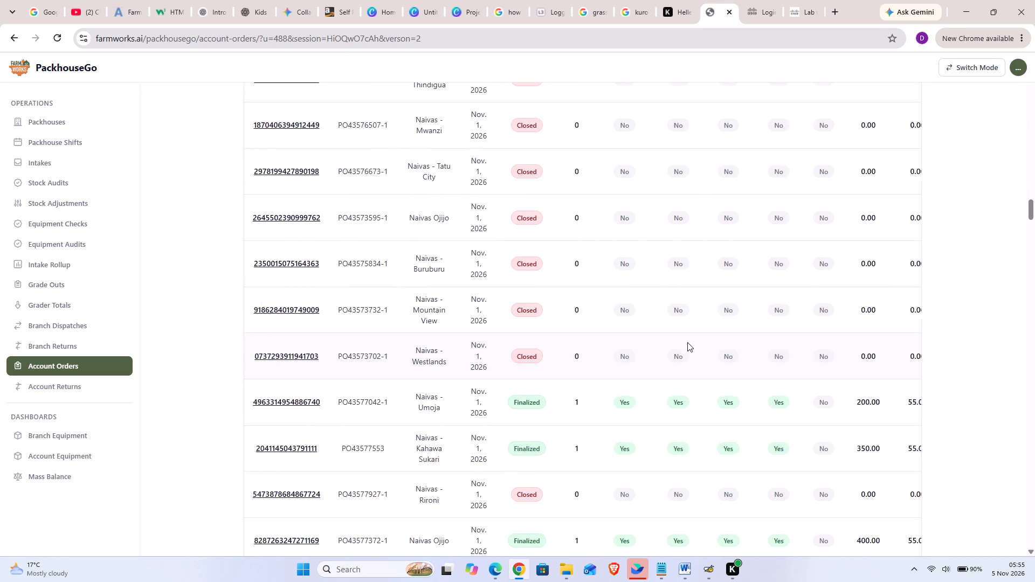
scroll(687, 342, up, 5)
scroll(687, 342, down, 1)
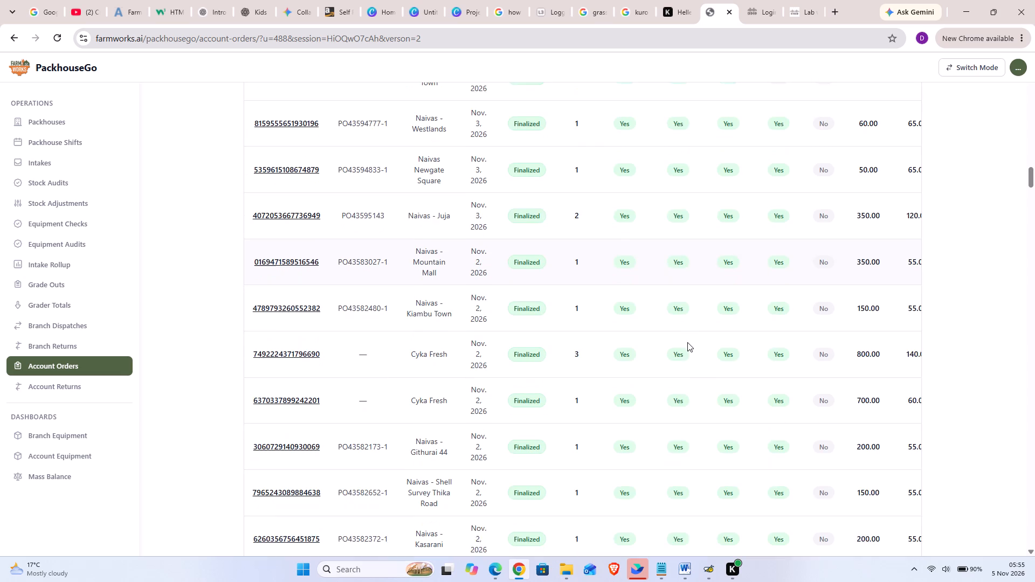
scroll(687, 342, down, 3)
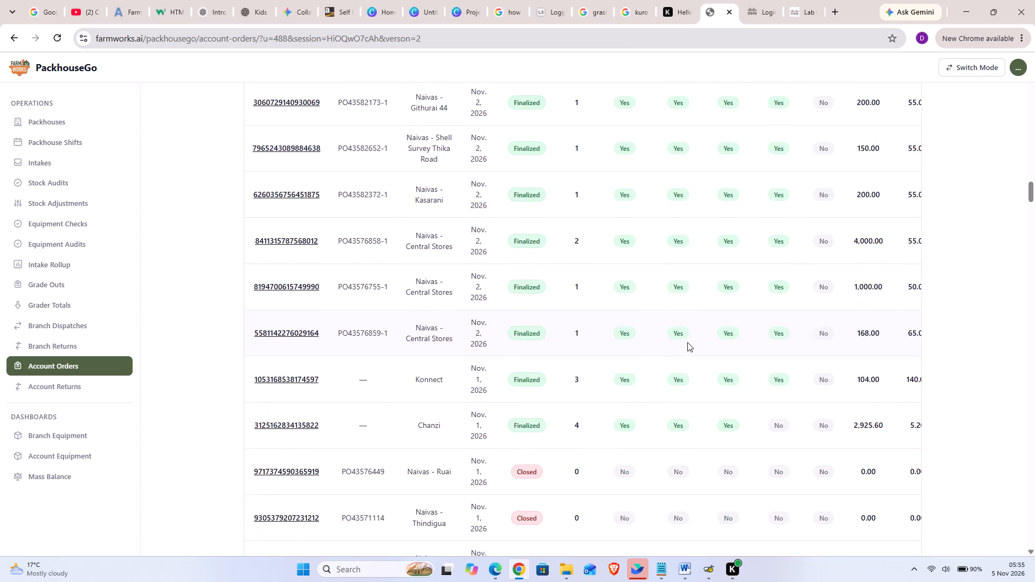
scroll(687, 342, down, 1)
scroll(687, 342, up, 2)
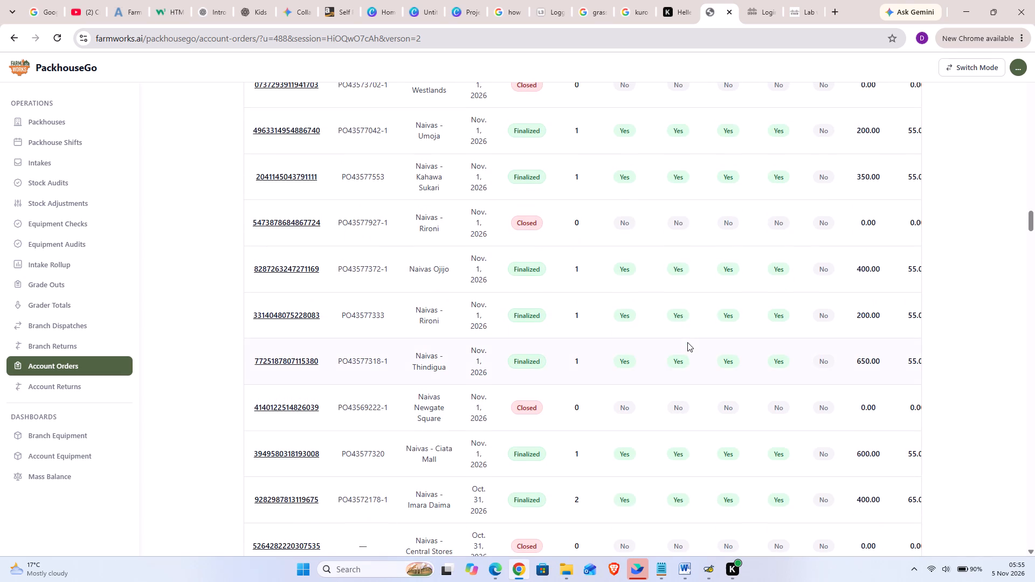
scroll(687, 342, up, 11)
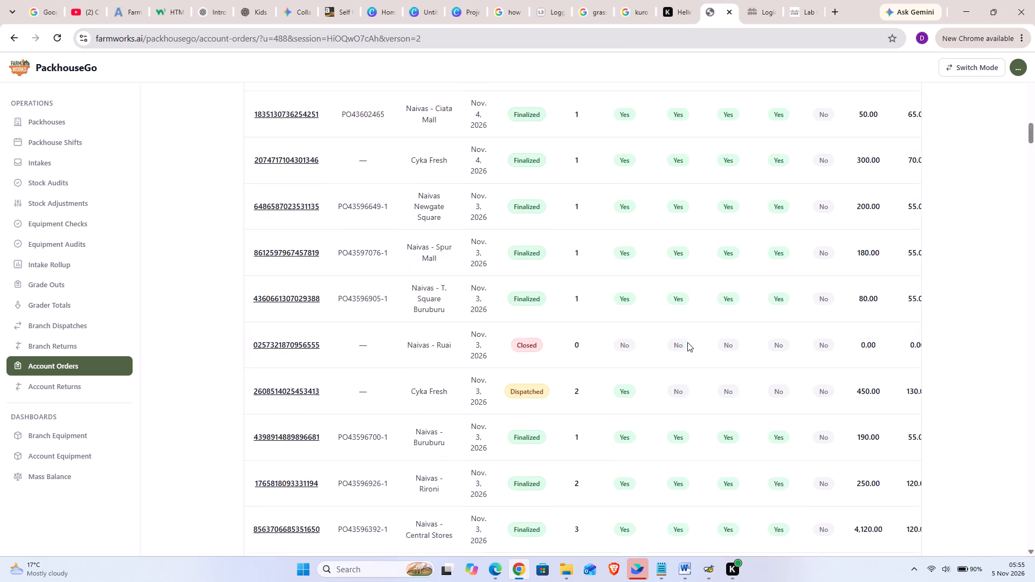
scroll(687, 342, up, 1)
scroll(687, 342, down, 2)
scroll(687, 342, up, 5)
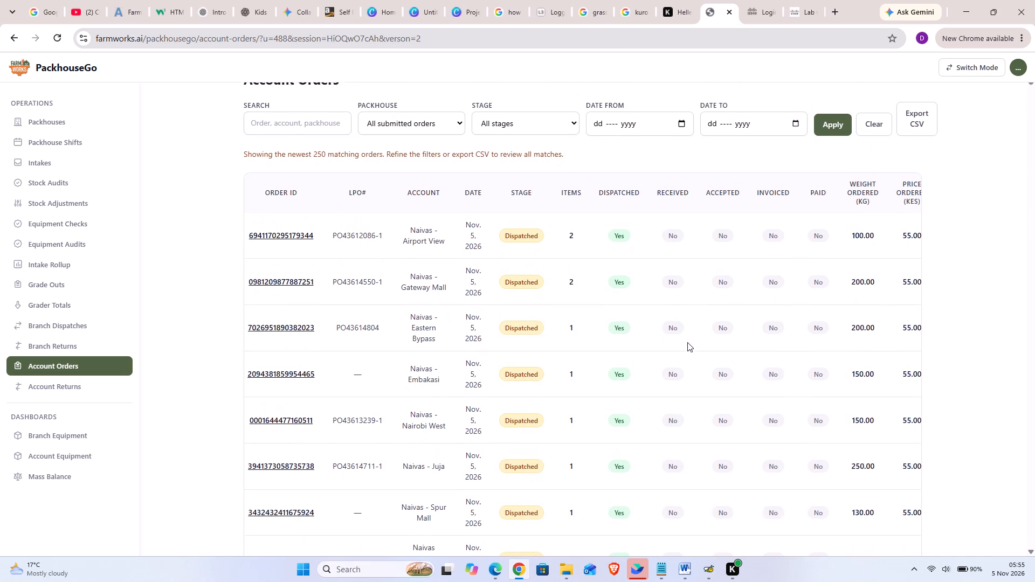
scroll(687, 342, up, 3)
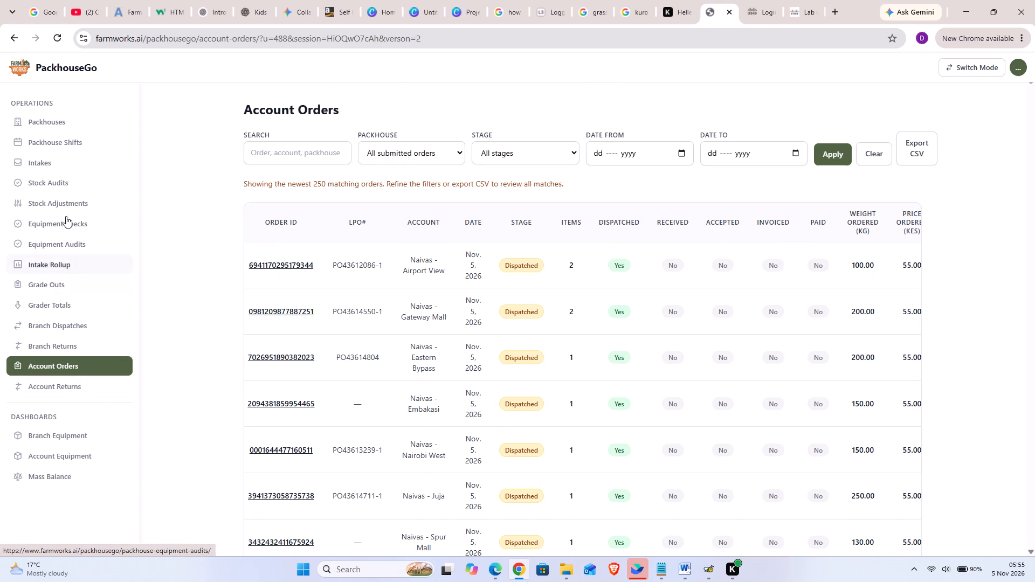
Open the Intakes list in PackhouseGo to view the recorded intakes.
click(60, 163)
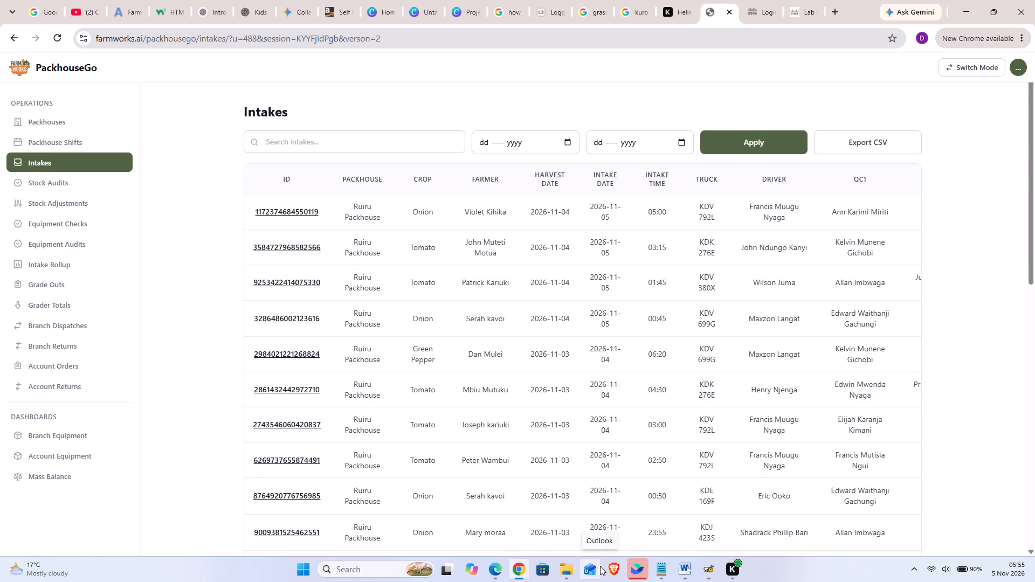
Switch to Lark and look through the chats, including the Pack House department group and the account owner's own chat.
click(629, 574)
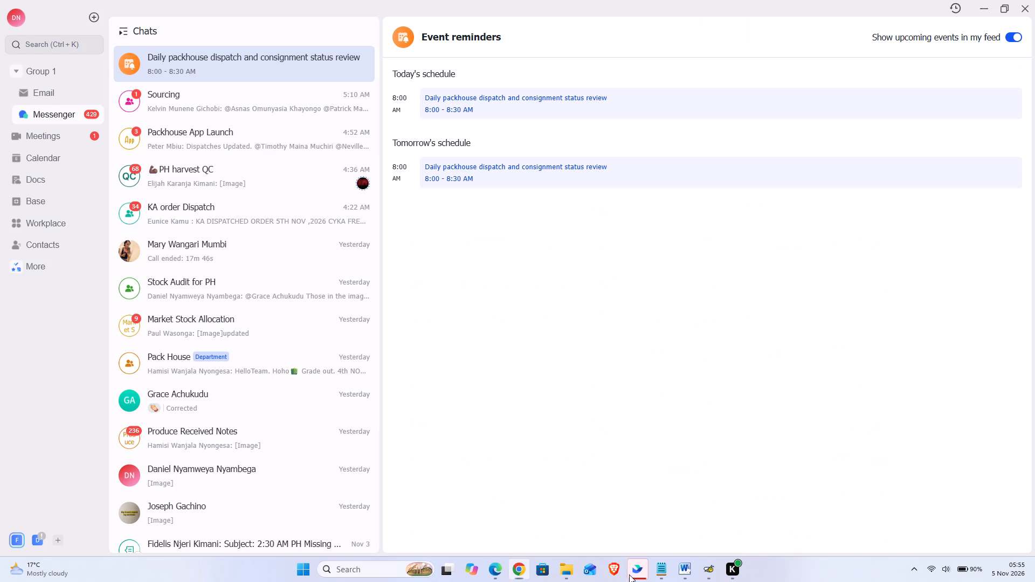
click(251, 245)
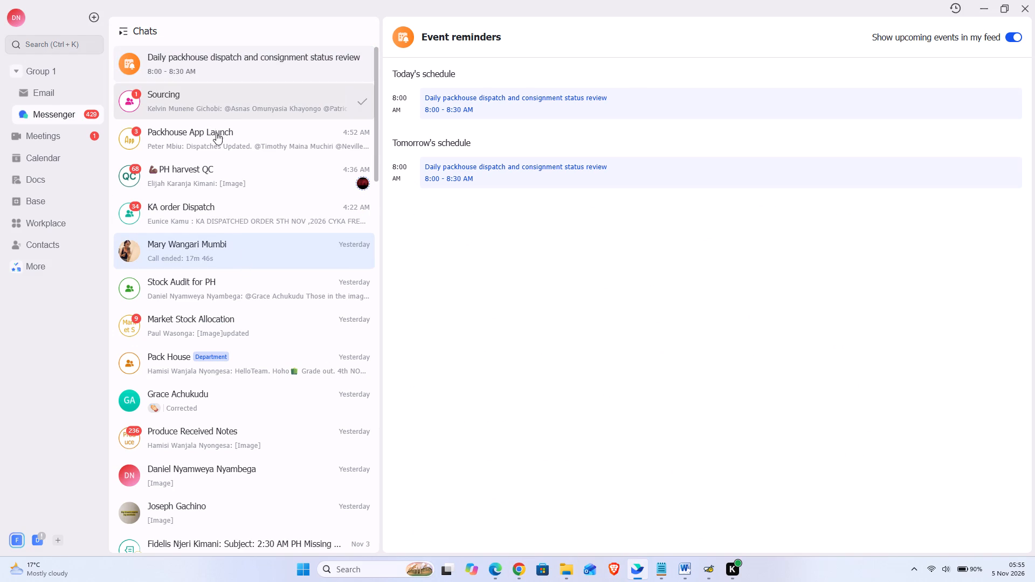
click(234, 364)
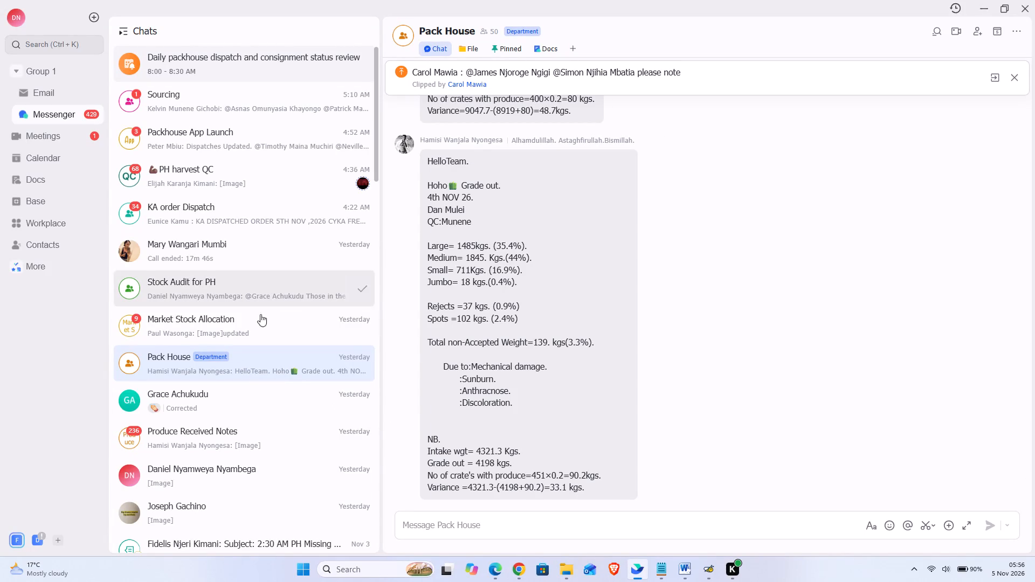
click(243, 472)
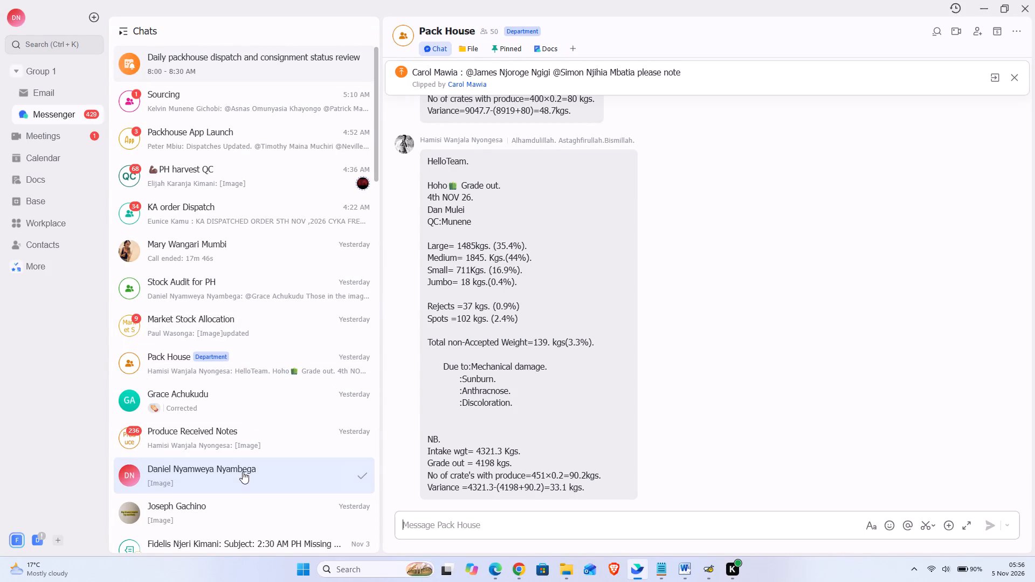
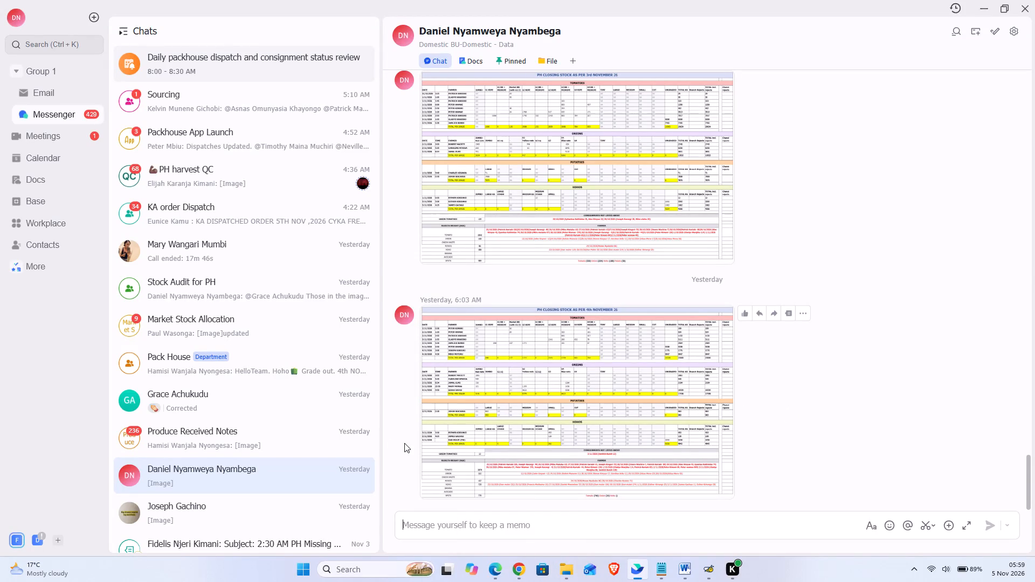
Switch to the closing stocktake report in Edge and fill the blank onion Jumbo Red nets cell from the 0:50 row into the 0:45 row.
click(494, 573)
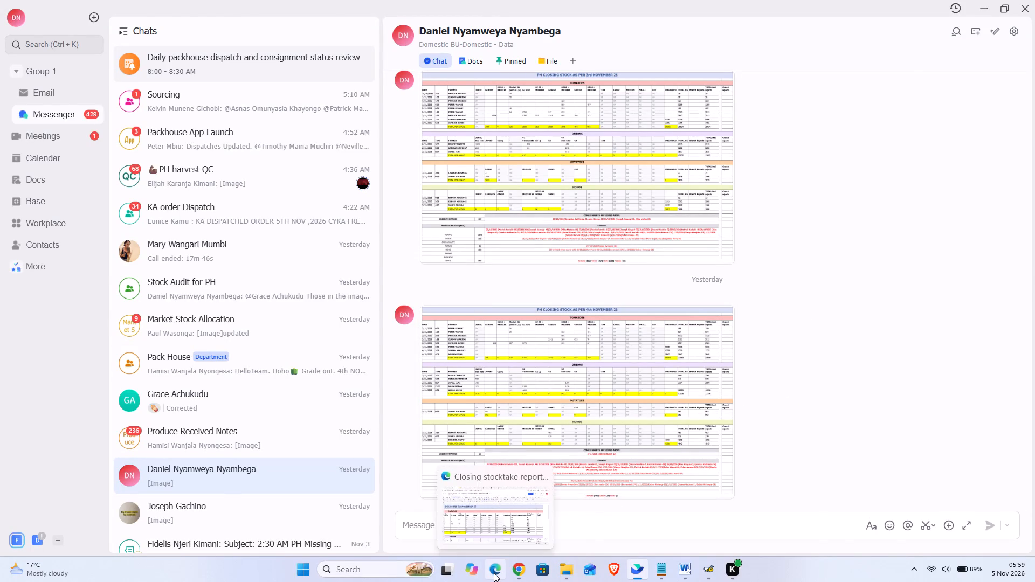
scroll(422, 354, right, 4)
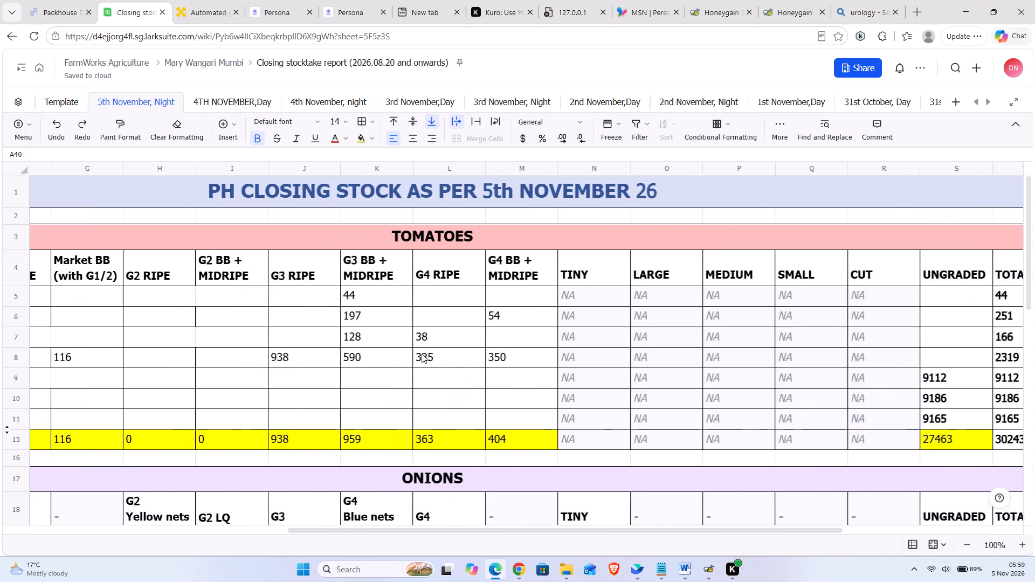
scroll(422, 354, down, 3)
scroll(422, 354, right, 2)
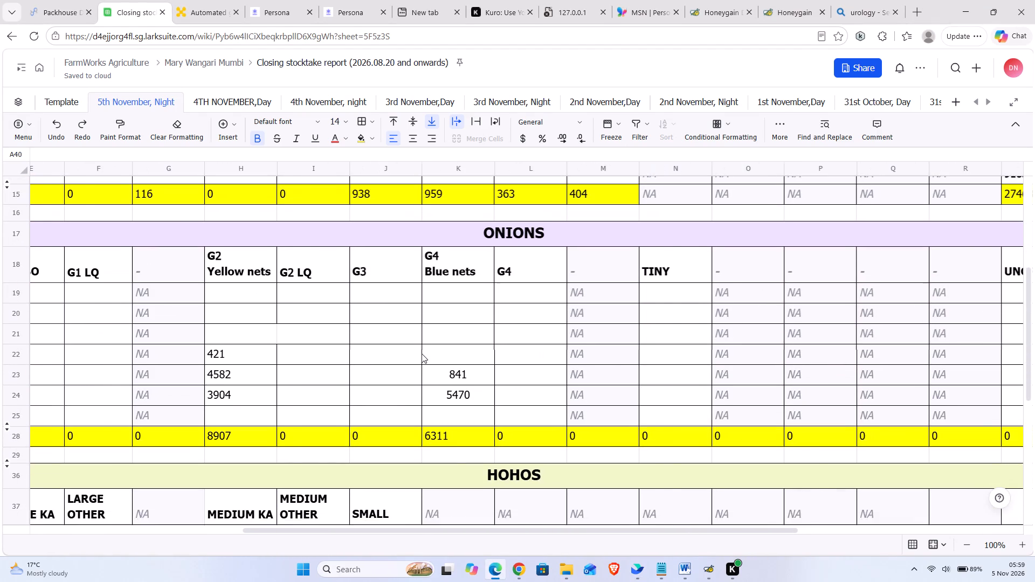
scroll(422, 354, right, 2)
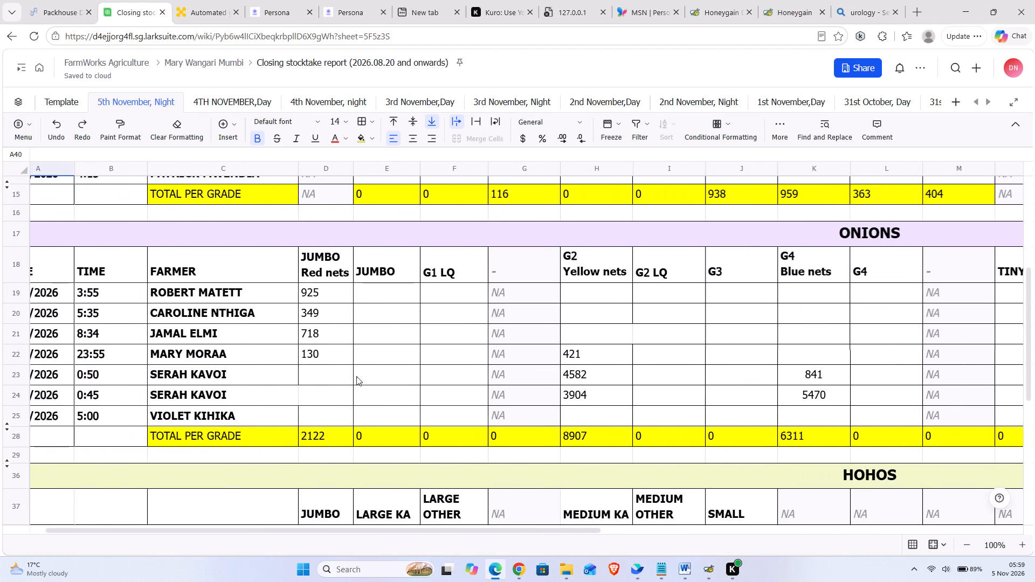
click(311, 374)
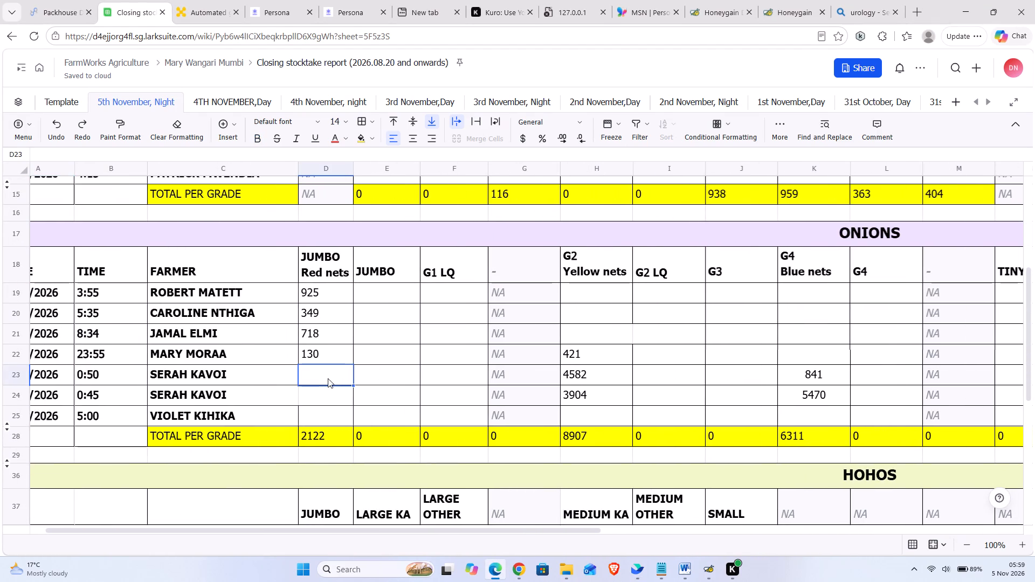
drag(353, 386, 353, 393)
click(371, 394)
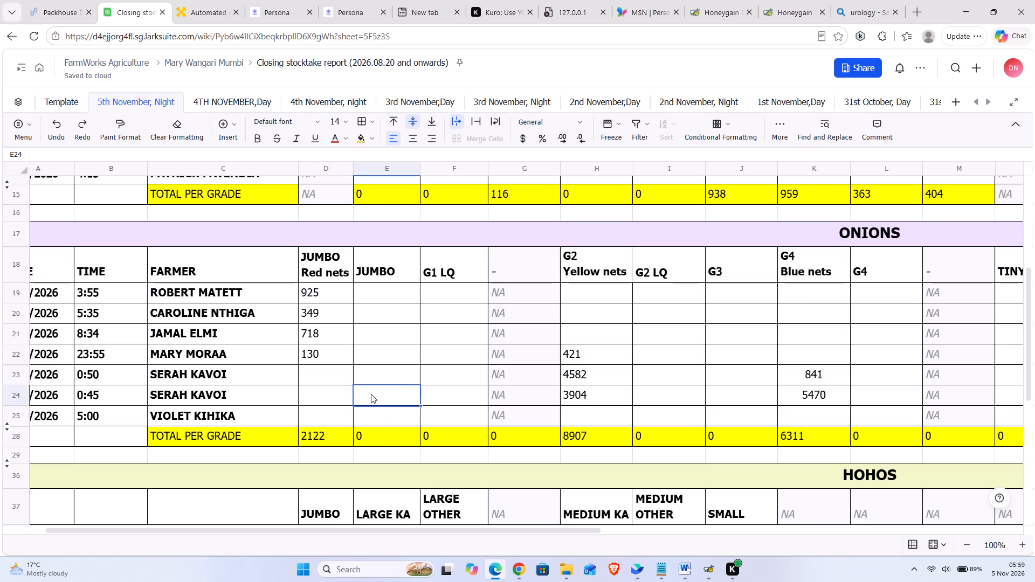
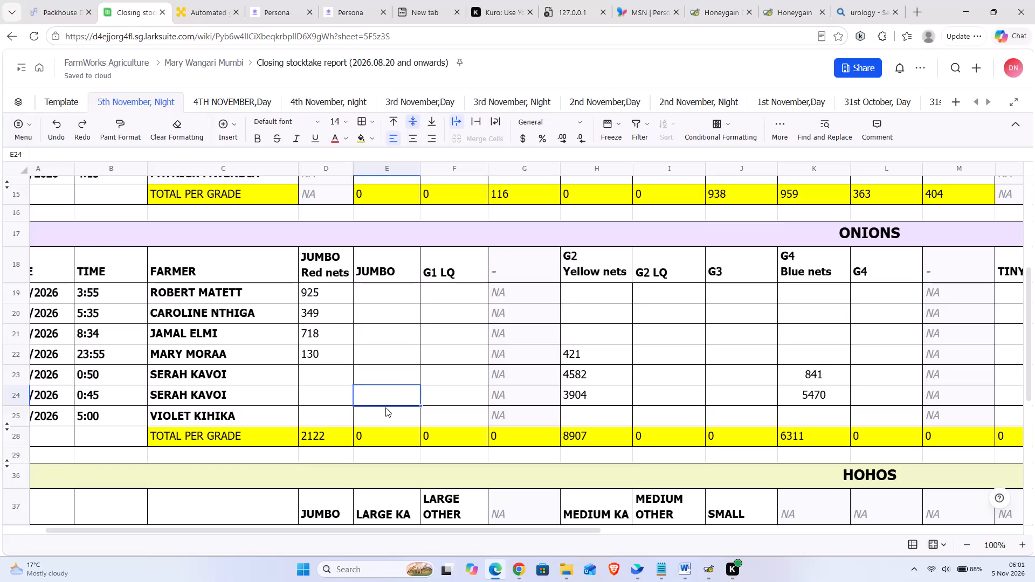
Select the blank G2 Yellow nets cell in the 5:00 row of the onions table.
click(387, 413)
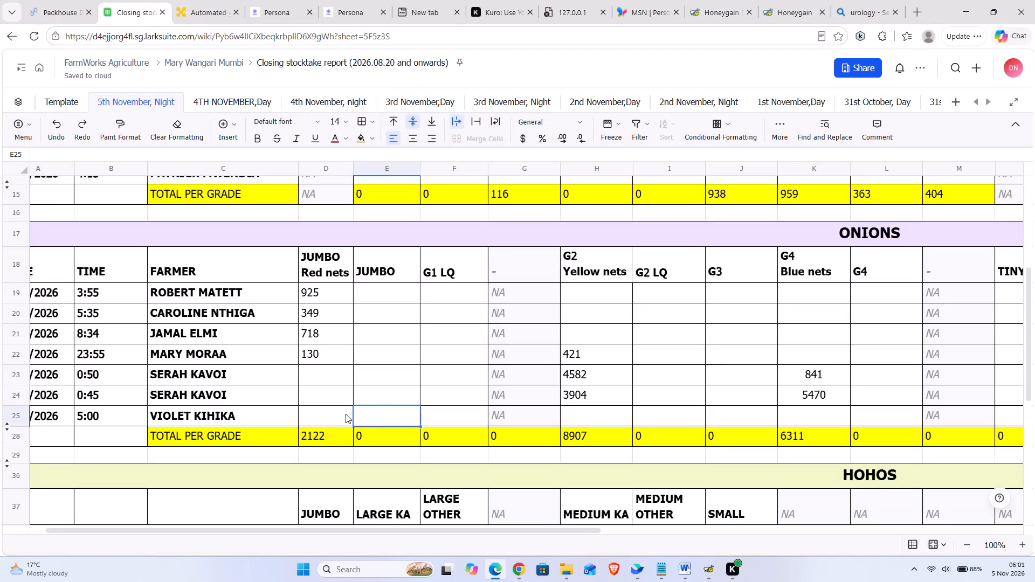
click(337, 414)
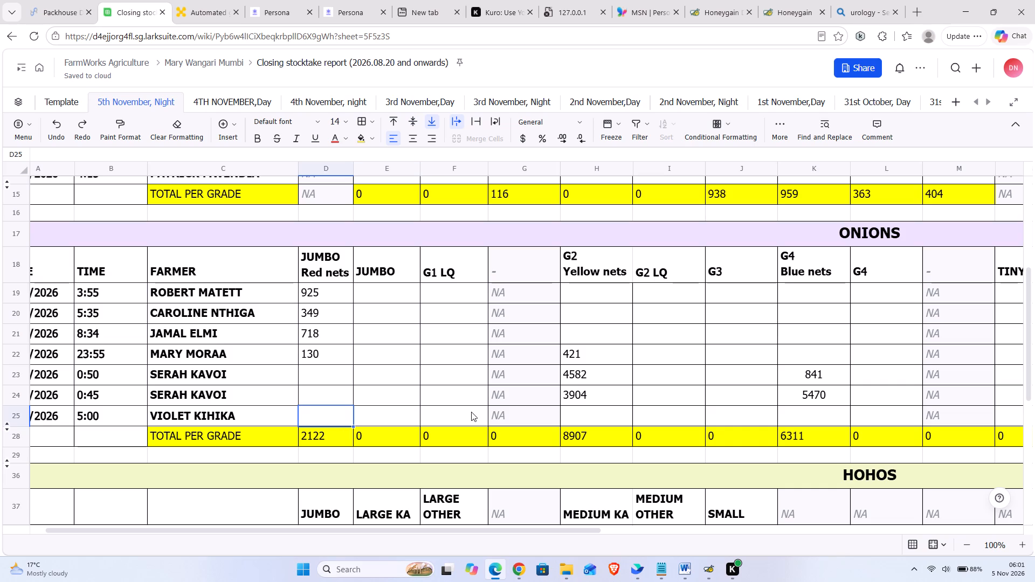
click(597, 413)
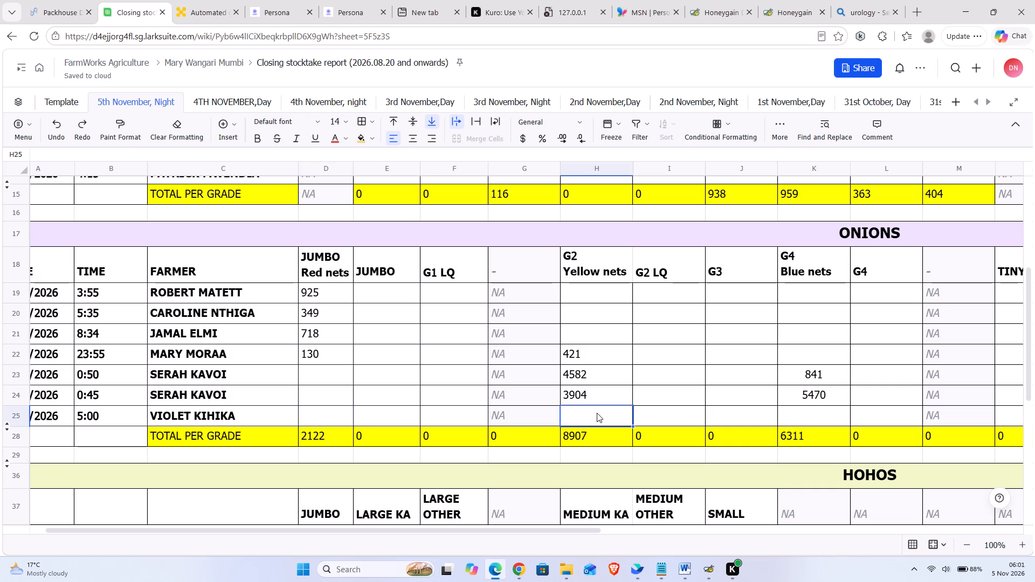